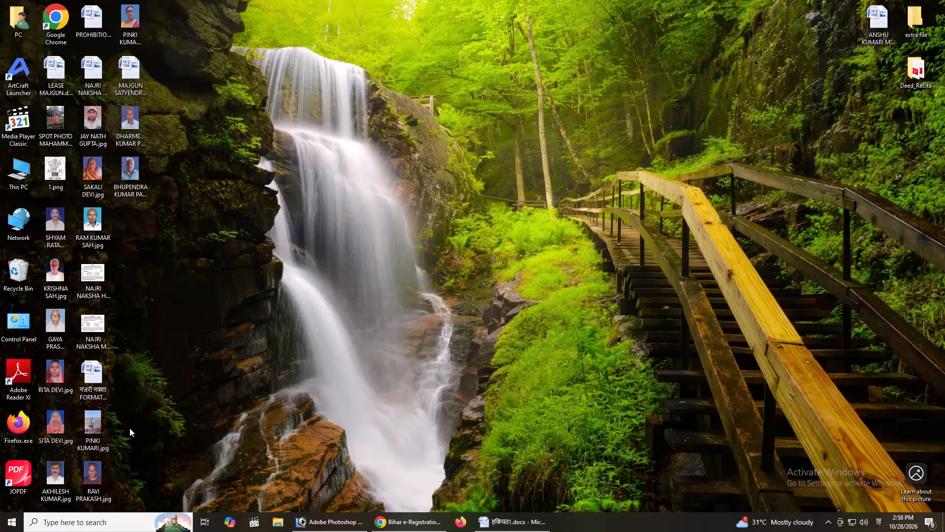
{"action": "left_click", "coordinate": [119, 424]}
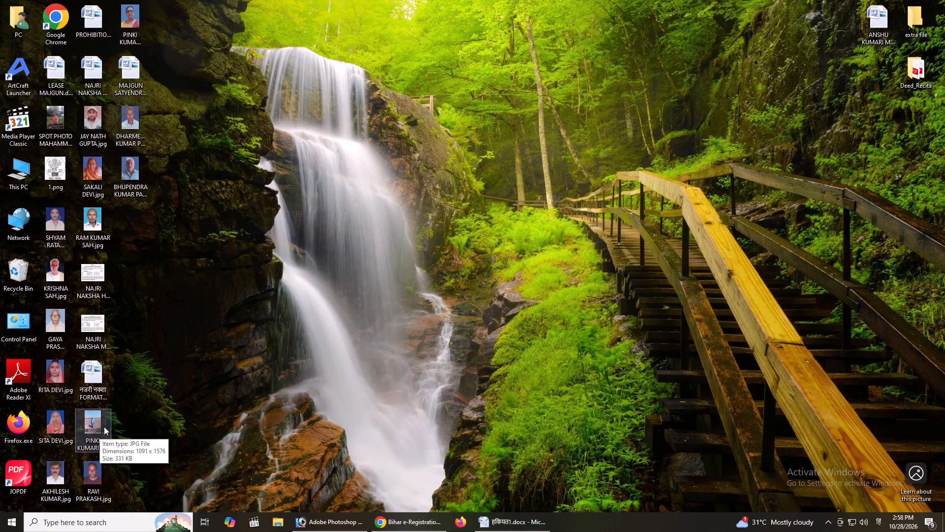
{"action": "left_click", "coordinate": [101, 423]}
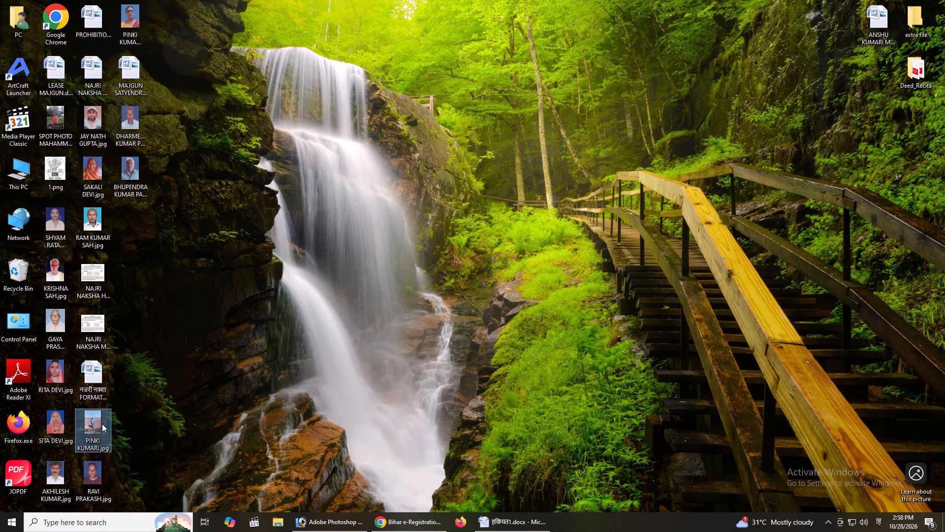
{"action": "right_click", "coordinate": [98, 421]}
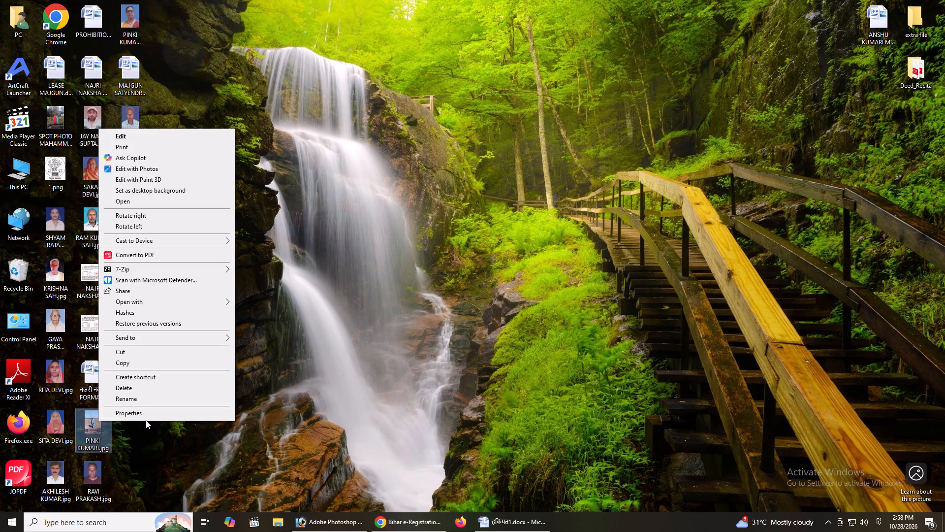
{"action": "left_click", "coordinate": [139, 398]}
{"action": "key", "text": "Left"}
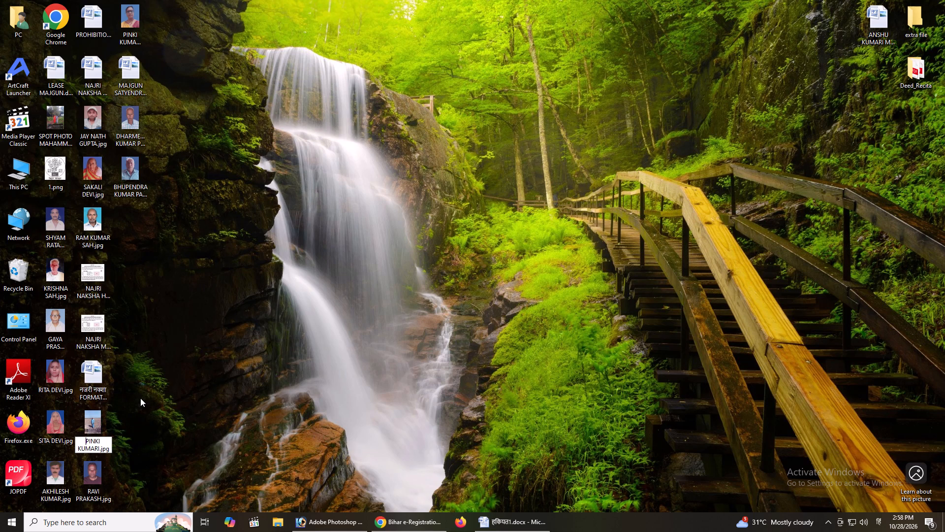
{"action": "key", "text": "shift+Down"}
{"action": "key", "text": "shift+Down"}
{"action": "key", "text": "shift+Right"}
{"action": "key", "text": "shift+Right"}
{"action": "key", "text": "shift+Right"}
{"action": "key", "text": "shift+Right"}
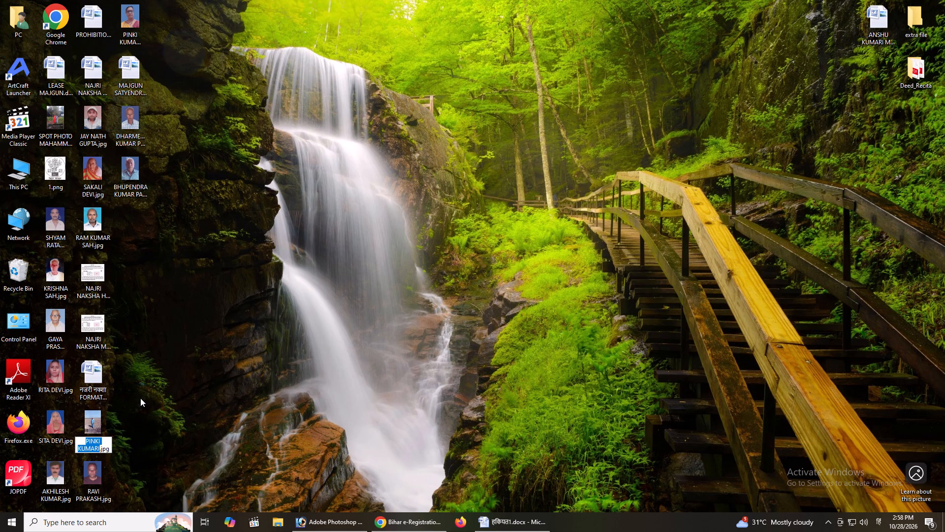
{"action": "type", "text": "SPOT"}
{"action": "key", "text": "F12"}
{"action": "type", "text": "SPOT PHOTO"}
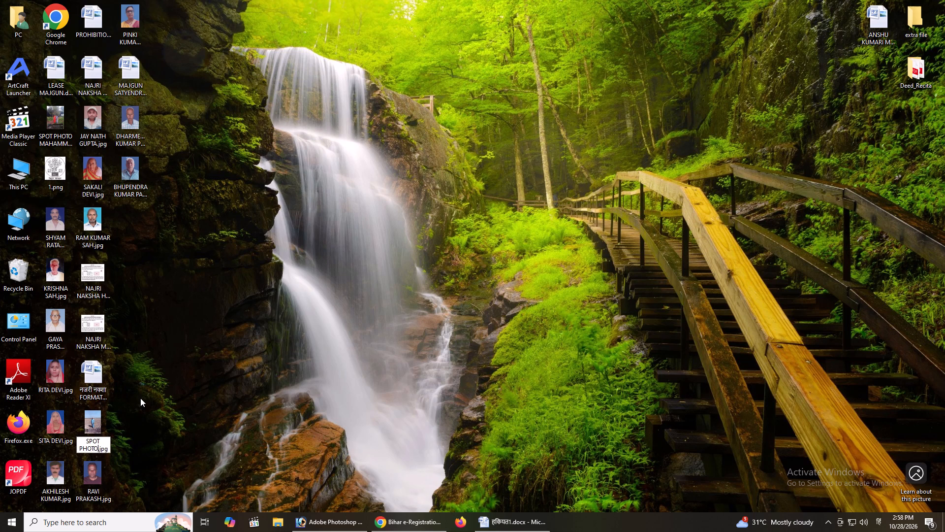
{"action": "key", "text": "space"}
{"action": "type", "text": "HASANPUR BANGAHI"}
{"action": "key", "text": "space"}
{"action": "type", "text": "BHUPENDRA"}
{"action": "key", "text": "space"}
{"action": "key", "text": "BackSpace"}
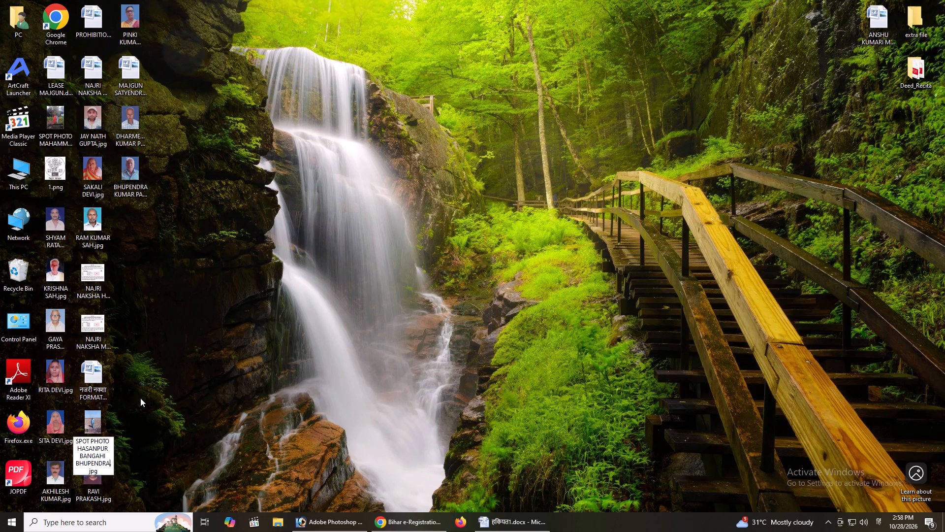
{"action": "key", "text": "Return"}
{"action": "left_click", "coordinate": [97, 427]}
{"action": "left_click", "coordinate": [207, 429]}
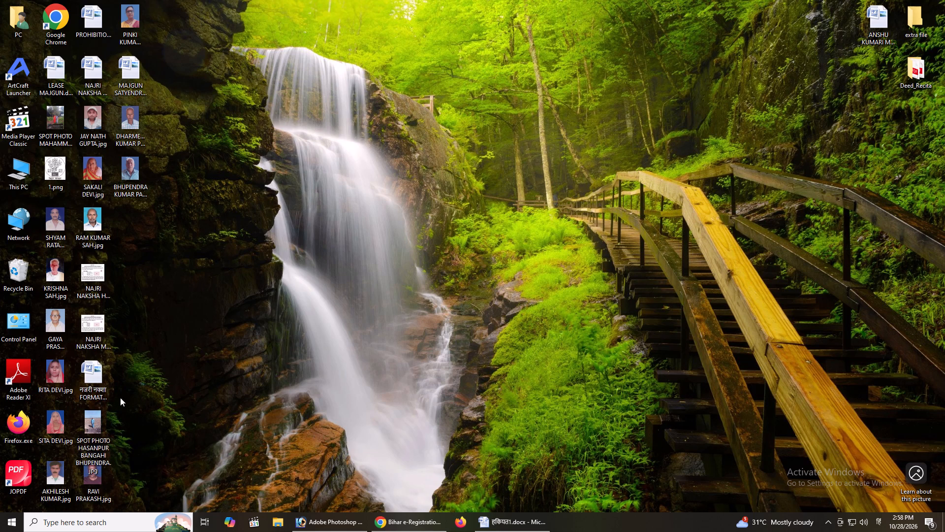
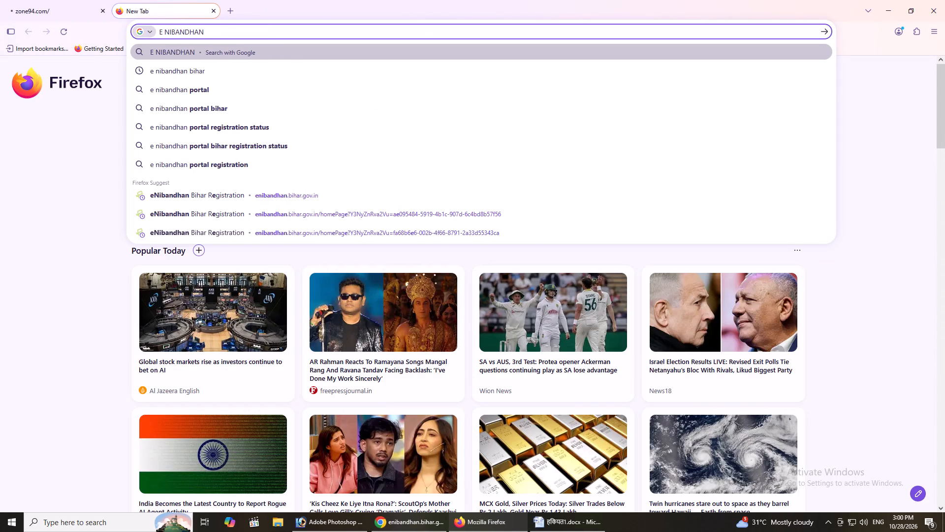
Open the eNibandhan portal result from a search for e nibandhan bihar, closing the zone94.com tab along the way.
{"action": "key", "text": "Down"}
{"action": "key", "text": "Return"}
{"action": "left_click", "coordinate": [100, 12]}
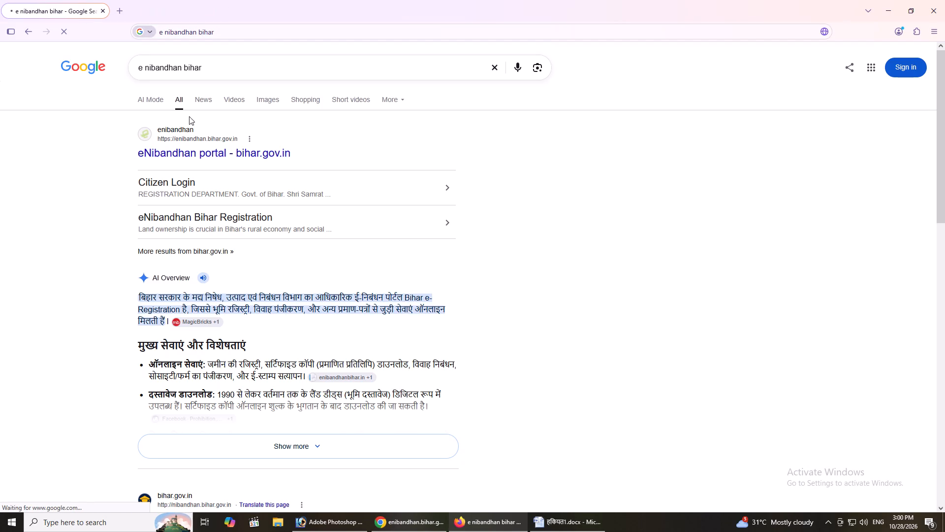
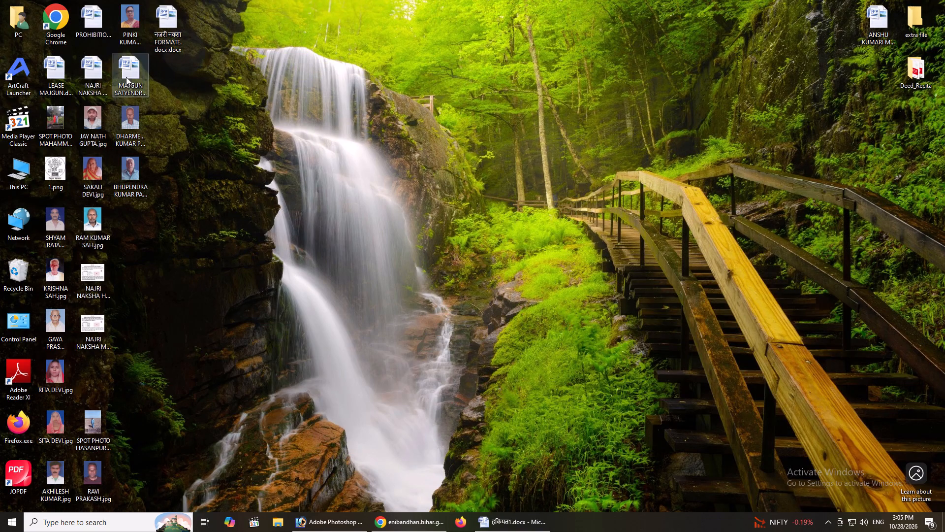
{"action": "double_click", "coordinate": [94, 16]}
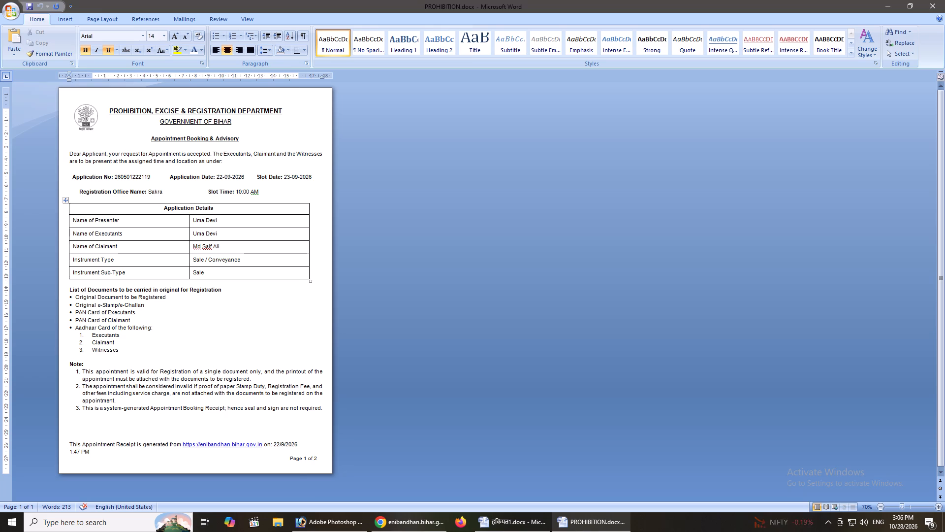
Widen the Application Details table slightly by moving its outer edge towards the page's right margin.
{"action": "left_click_drag", "start_coordinate": [309, 245], "coordinate": [315, 245]}
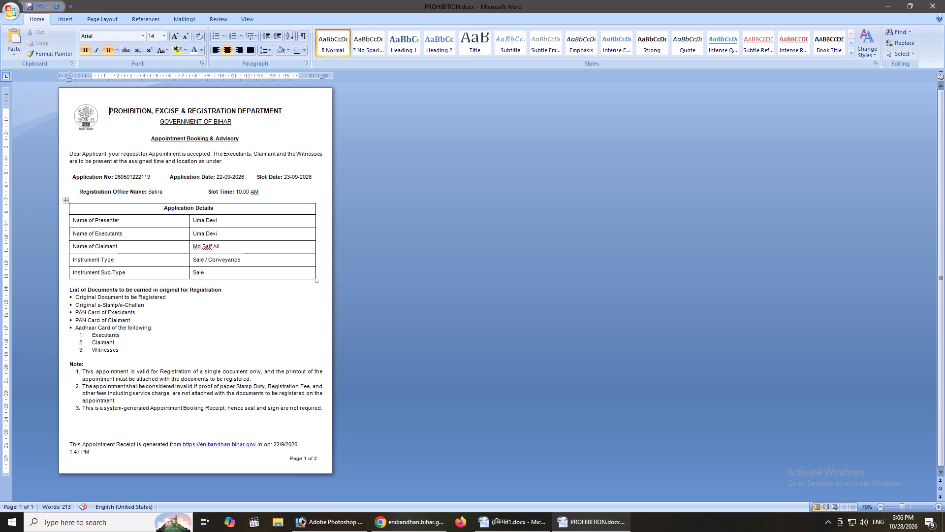
{"action": "left_click", "coordinate": [315, 246]}
{"action": "left_click_drag", "start_coordinate": [197, 228], "coordinate": [192, 227]}
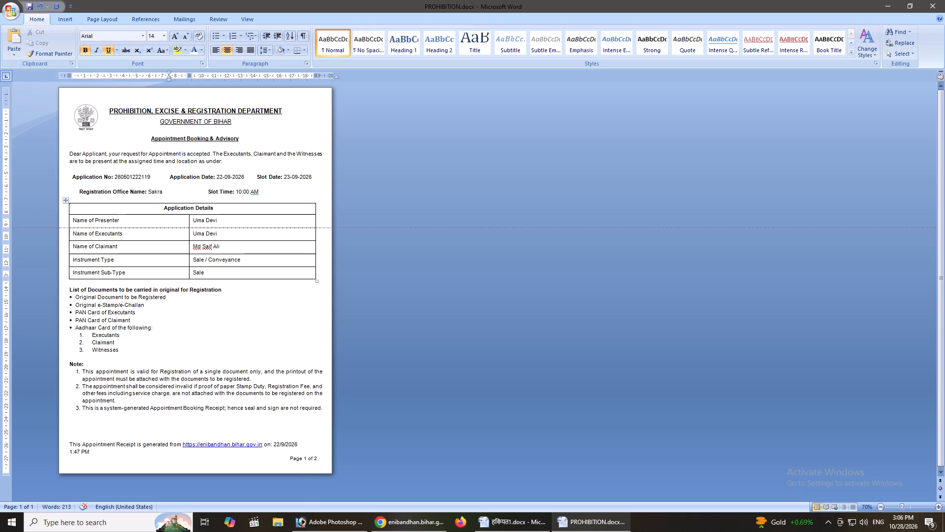
{"action": "left_click_drag", "start_coordinate": [192, 227], "coordinate": [189, 227]}
{"action": "left_click", "coordinate": [161, 260]}
{"action": "left_click", "coordinate": [211, 333]}
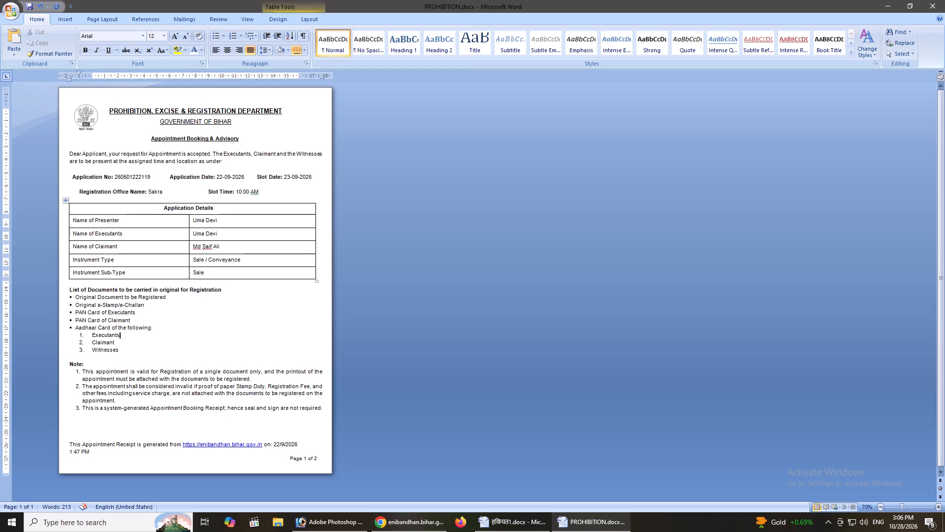
{"action": "left_click", "coordinate": [68, 226]}
{"action": "left_click", "coordinate": [169, 302]}
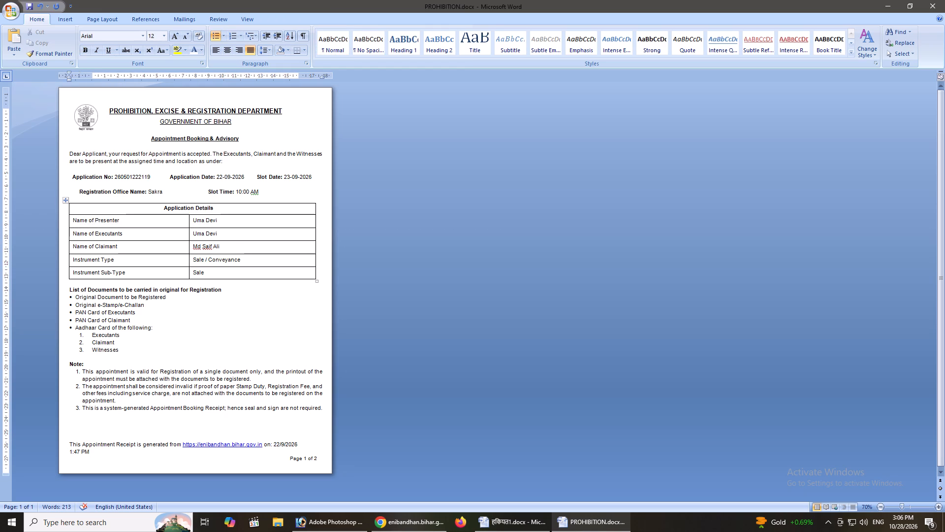
Increase the first-line indent of the numbered Executants, Claimant and Witnesses items so their numbers sit closer to the text.
{"action": "scroll", "coordinate": [230, 369], "scroll_direction": "down", "scroll_amount": 1}
{"action": "scroll", "coordinate": [228, 371], "scroll_direction": "up", "scroll_amount": 2}
{"action": "scroll", "coordinate": [228, 370], "scroll_direction": "down", "scroll_amount": 3}
{"action": "scroll", "coordinate": [228, 370], "scroll_direction": "up", "scroll_amount": 3}
{"action": "left_click_drag", "start_coordinate": [137, 357], "coordinate": [72, 334]}
{"action": "left_click", "coordinate": [80, 73]}
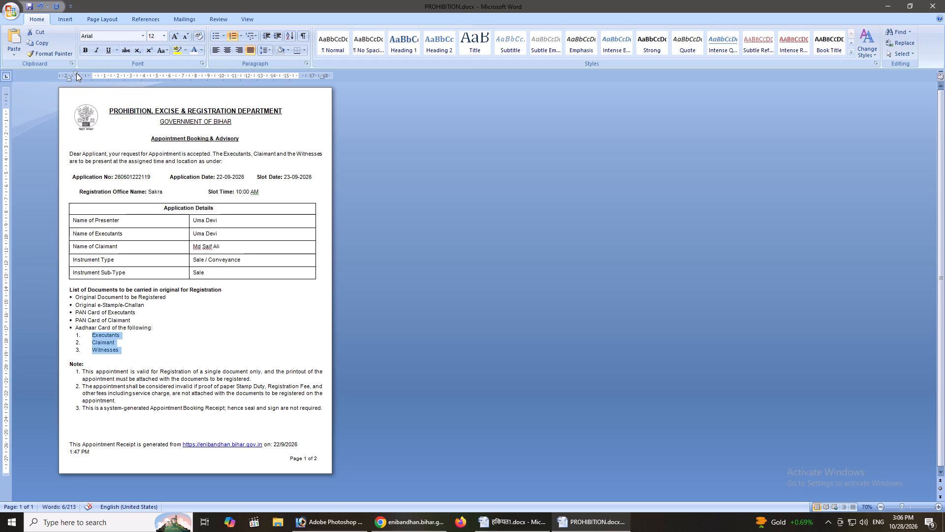
{"action": "left_click_drag", "start_coordinate": [76, 71], "coordinate": [85, 72]}
{"action": "left_click", "coordinate": [175, 306]}
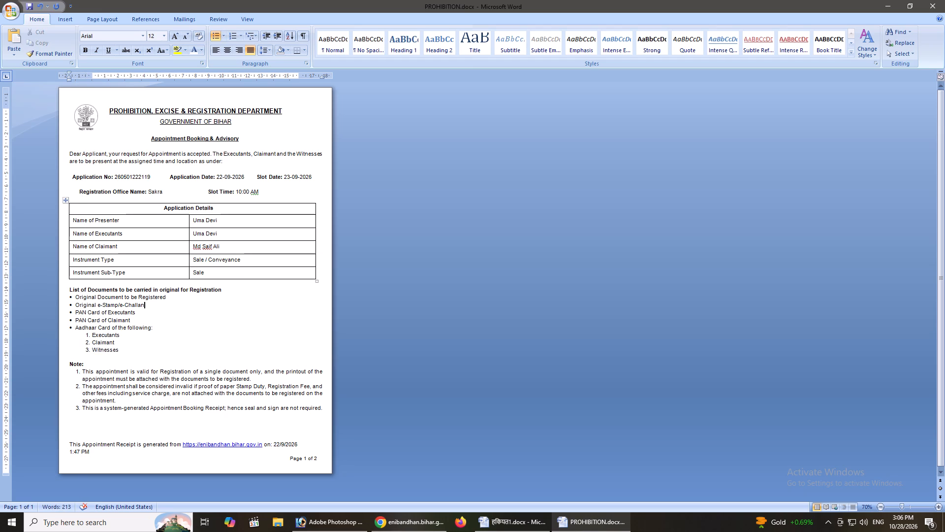
Copy the entire appointment advisory page and paste a duplicate below it as a second page.
{"action": "scroll", "coordinate": [210, 346], "scroll_direction": "down", "scroll_amount": 2}
{"action": "scroll", "coordinate": [193, 355], "scroll_direction": "up", "scroll_amount": 1}
{"action": "left_click_drag", "start_coordinate": [97, 103], "coordinate": [322, 457]}
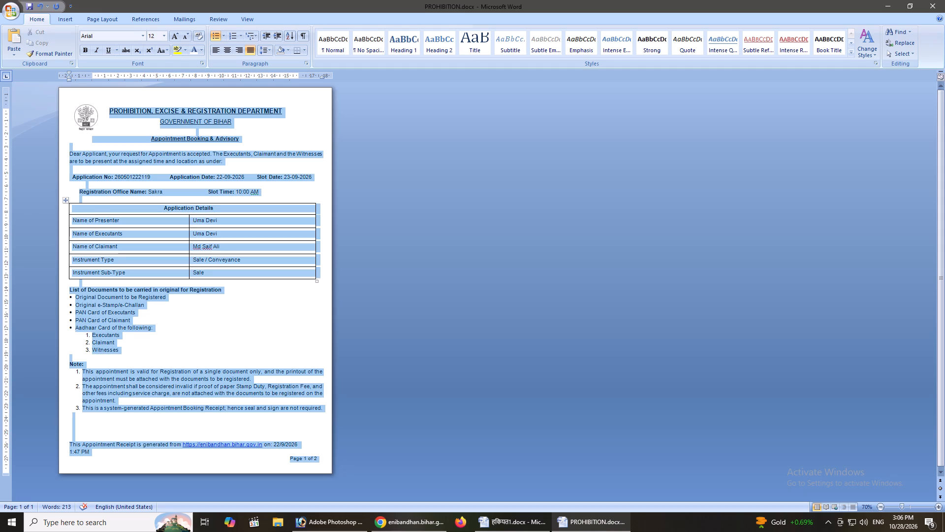
{"action": "left_click_drag", "start_coordinate": [322, 457], "coordinate": [322, 458]}
{"action": "key", "text": "ctrl+c"}
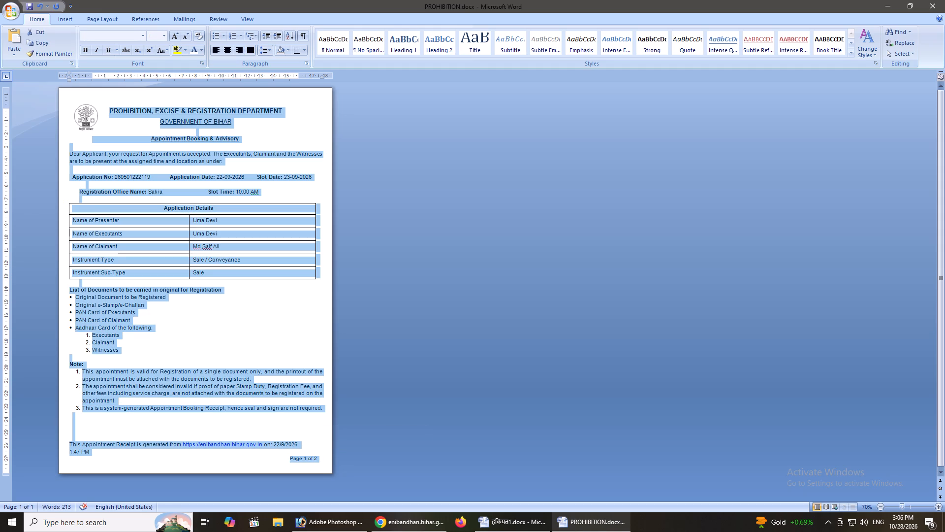
{"action": "left_click", "coordinate": [321, 473]}
{"action": "key", "text": "Return"}
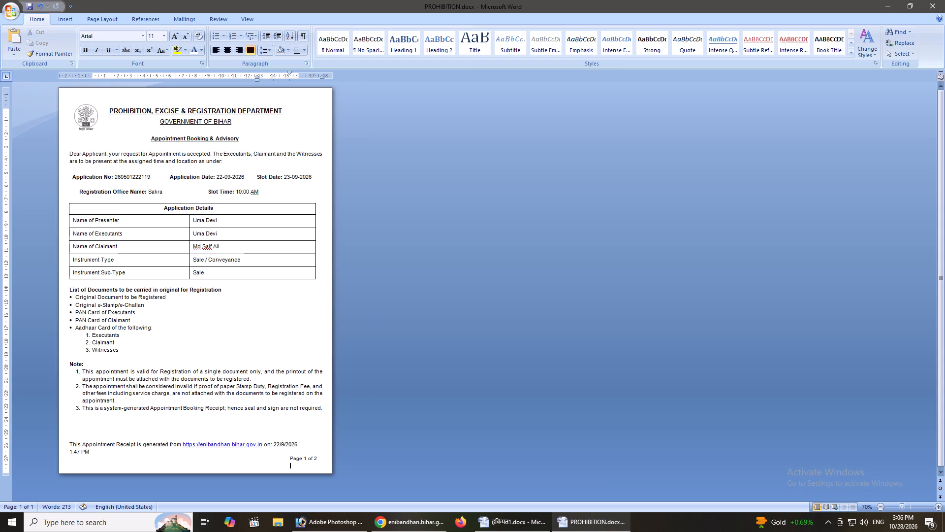
{"action": "key", "text": "Return"}
{"action": "key", "text": "ctrl+v"}
Clear the "PROHIBITION, EXCISE & REGISTRATION DEPARTMENT" heading on the second page and switch the input language to Hindi.
{"action": "scroll", "coordinate": [383, 428], "scroll_direction": "up", "scroll_amount": 3, "text": "ctrl"}
{"action": "scroll", "coordinate": [383, 428], "scroll_direction": "down", "scroll_amount": 1, "text": "ctrl"}
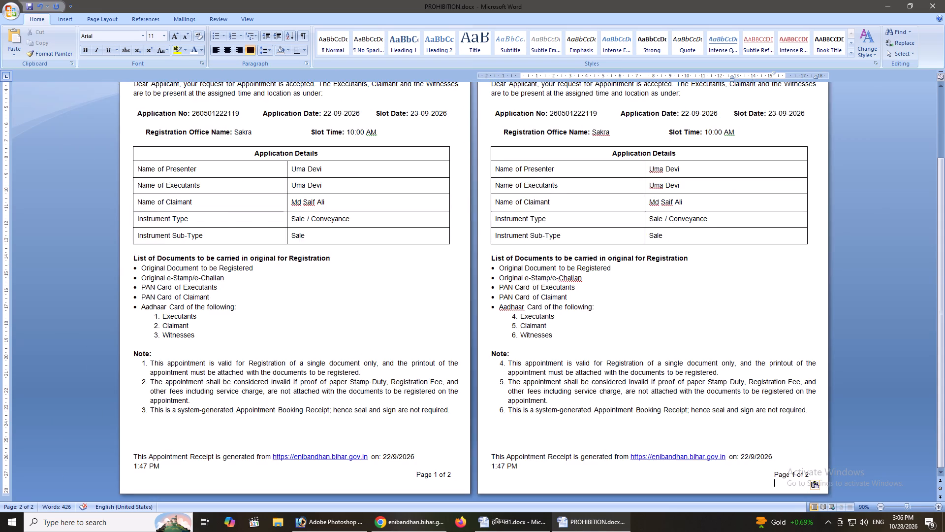
{"action": "scroll", "coordinate": [419, 430], "scroll_direction": "up", "scroll_amount": 5, "text": "ctrl"}
{"action": "scroll", "coordinate": [419, 430], "scroll_direction": "up", "scroll_amount": 18}
{"action": "scroll", "coordinate": [417, 428], "scroll_direction": "down", "scroll_amount": 1}
{"action": "scroll", "coordinate": [415, 427], "scroll_direction": "up", "scroll_amount": 2}
{"action": "scroll", "coordinate": [389, 433], "scroll_direction": "down", "scroll_amount": 4}
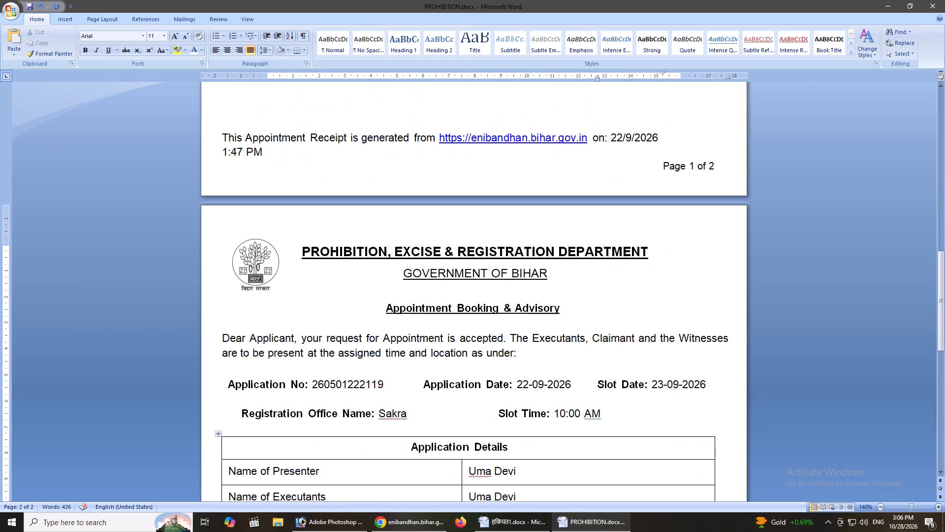
{"action": "left_click", "coordinate": [330, 254]}
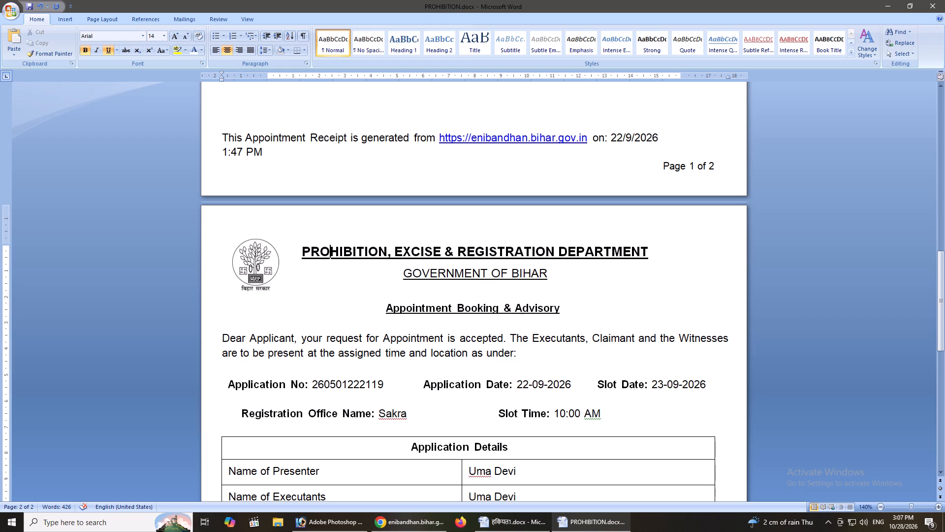
{"action": "scroll", "coordinate": [374, 344], "scroll_direction": "down", "scroll_amount": 1}
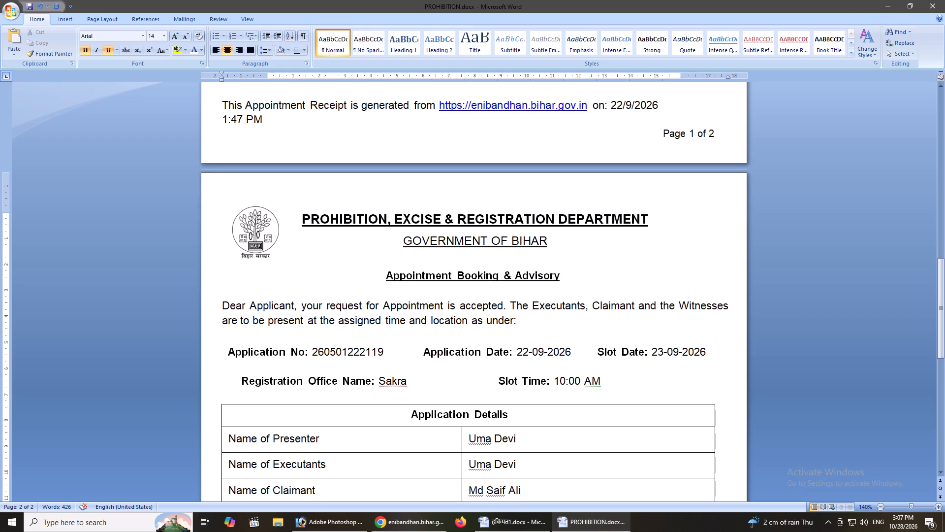
{"action": "left_click_drag", "start_coordinate": [301, 218], "coordinate": [646, 223]}
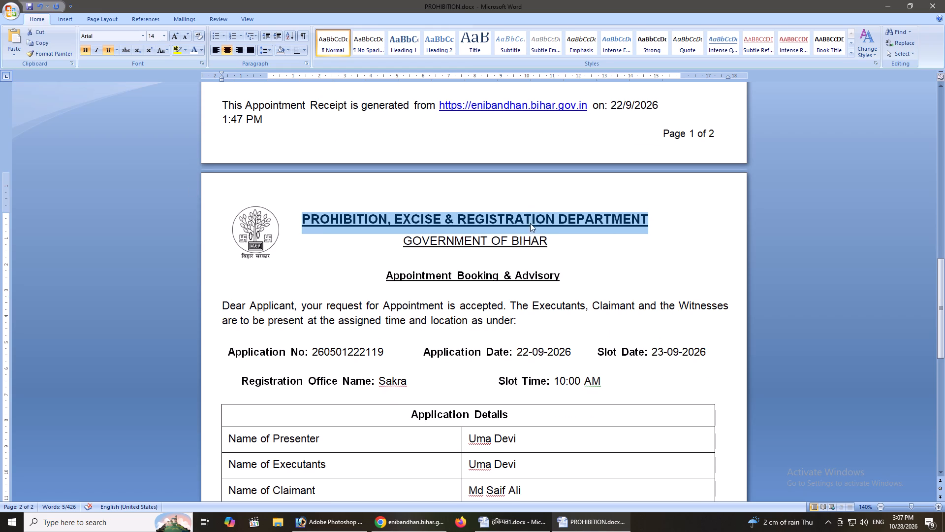
{"action": "left_click", "coordinate": [882, 515]}
{"action": "left_click", "coordinate": [866, 467]}
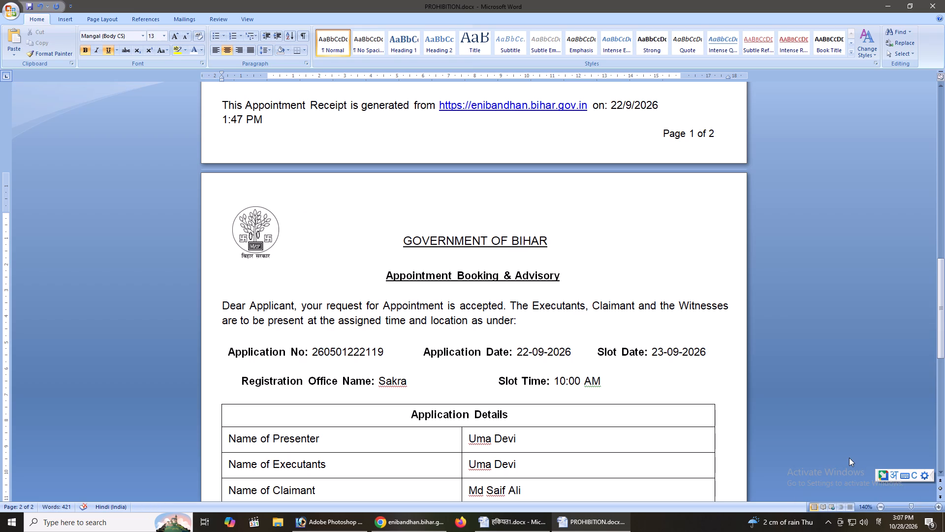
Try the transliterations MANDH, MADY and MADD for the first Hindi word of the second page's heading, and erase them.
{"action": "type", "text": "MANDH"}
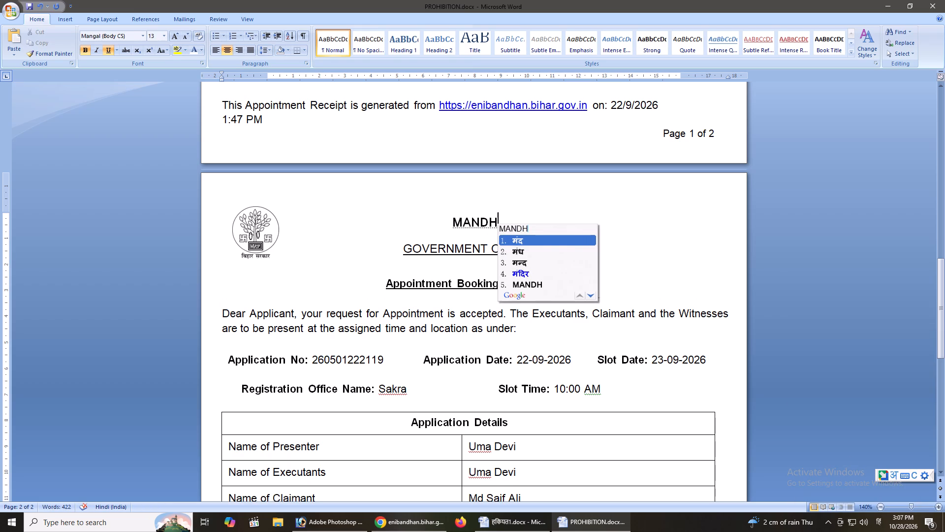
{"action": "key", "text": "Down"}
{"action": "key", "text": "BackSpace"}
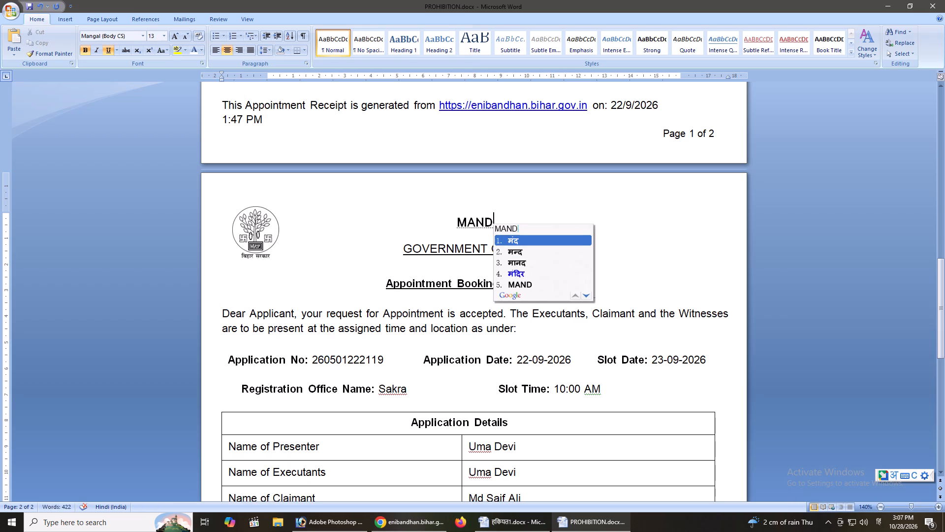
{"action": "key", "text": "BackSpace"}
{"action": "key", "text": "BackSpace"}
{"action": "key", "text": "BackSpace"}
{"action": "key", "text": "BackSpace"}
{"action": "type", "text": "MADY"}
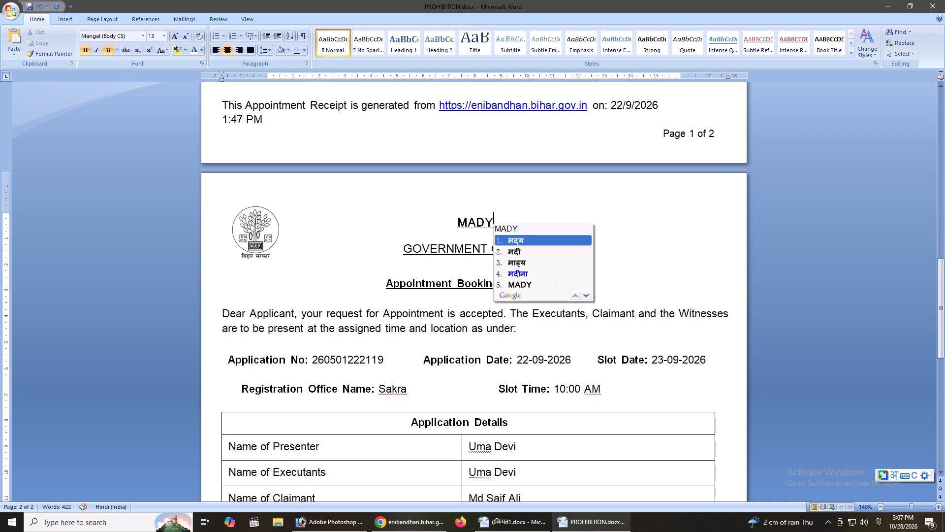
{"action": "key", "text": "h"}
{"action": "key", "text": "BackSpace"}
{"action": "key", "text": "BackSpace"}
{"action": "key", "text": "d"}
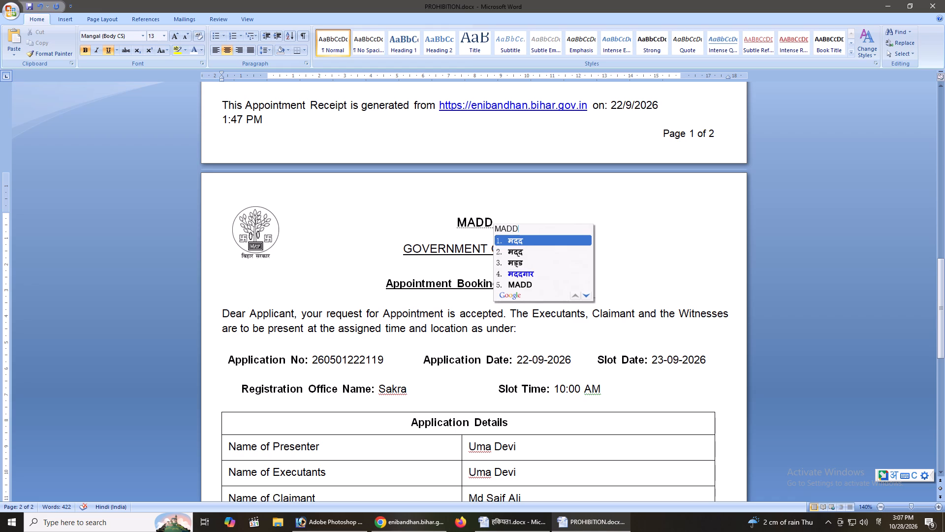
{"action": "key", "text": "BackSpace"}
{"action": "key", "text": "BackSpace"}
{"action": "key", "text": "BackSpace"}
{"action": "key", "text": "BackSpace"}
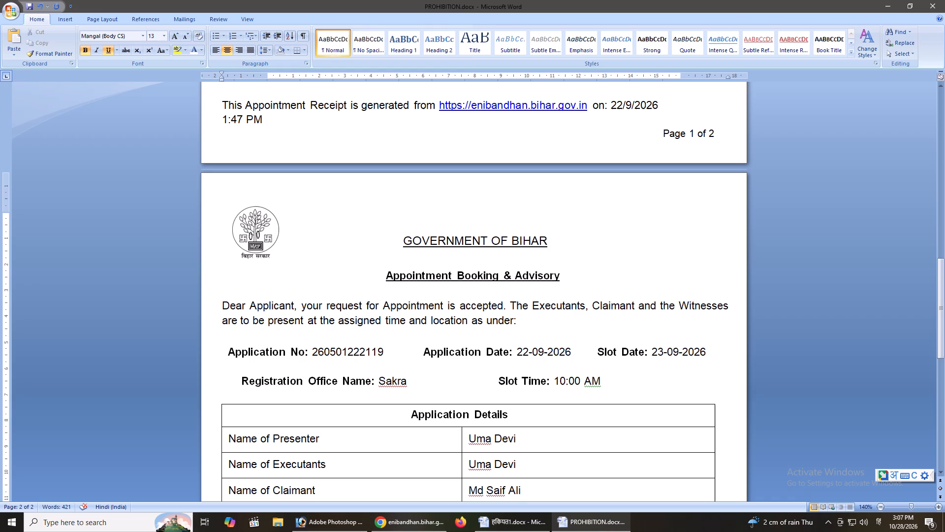
Begin the second page's department heading in Hindi with "निषेध, उत्पाद", transliterated from NISHEDH and UTPAD.
{"action": "key", "text": "space"}
{"action": "type", "text": "NI"}
{"action": "type", "text": "SHE"}
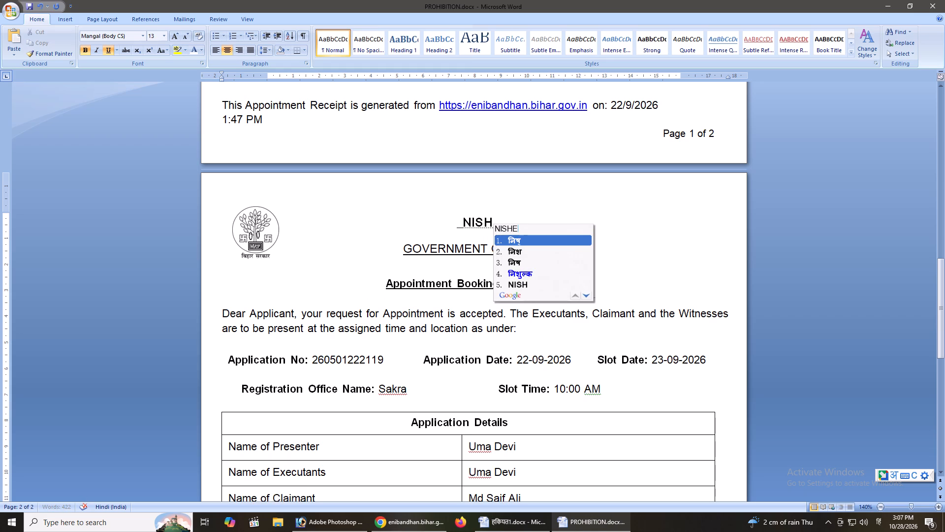
{"action": "type", "text": "DJ"}
{"action": "key", "text": "BackSpace"}
{"action": "key", "text": "h"}
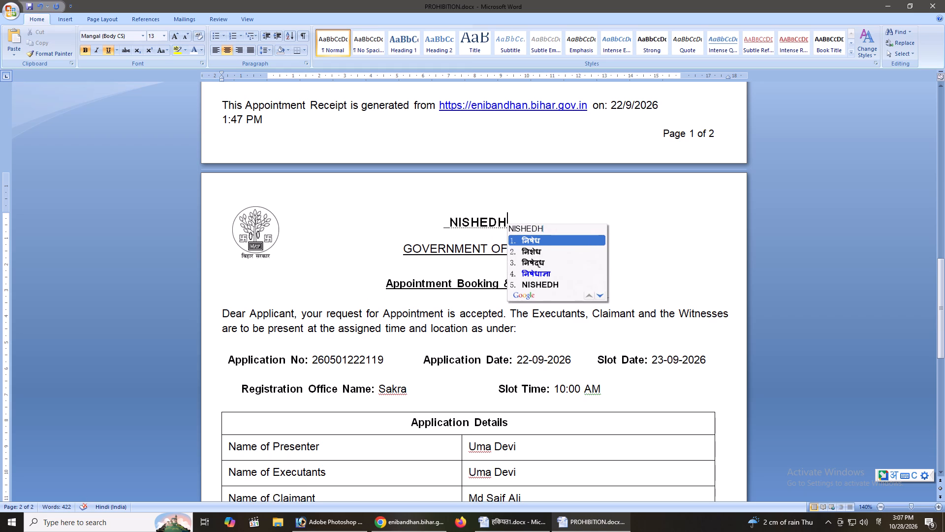
{"action": "key", "text": "space"}
{"action": "key", "text": "BackSpace"}
{"action": "type", "text": ","}
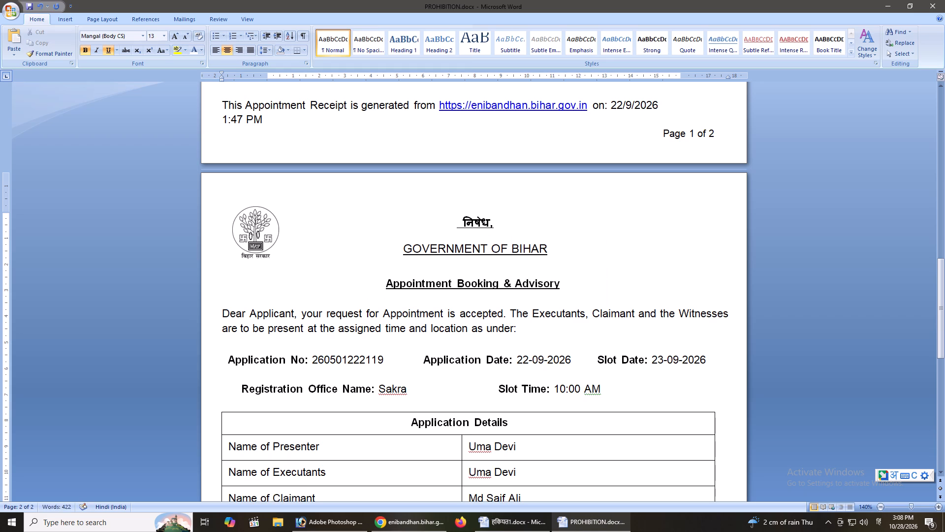
{"action": "key", "text": "space"}
{"action": "type", "text": "UTPAD"}
{"action": "key", "text": "space"}
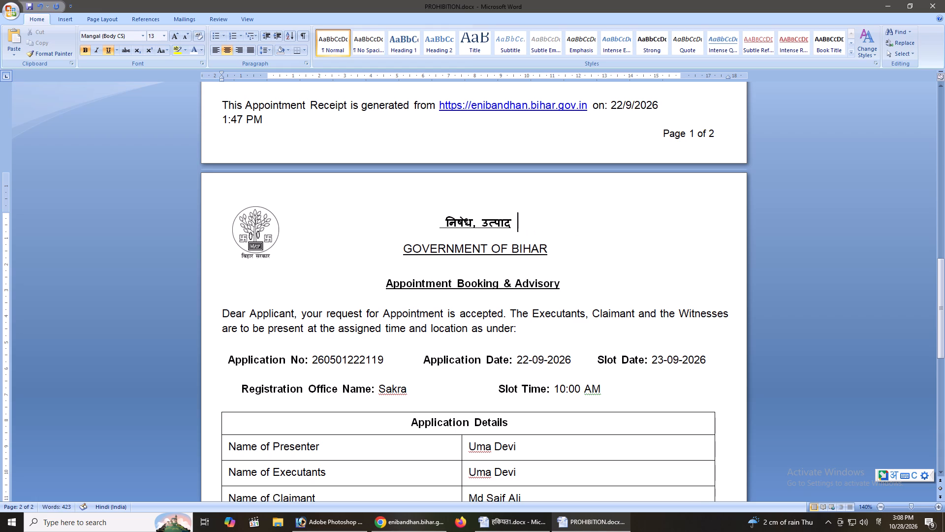
{"action": "type", "text": "NI"}
{"action": "key", "text": "BackSpace"}
{"action": "key", "text": "BackSpace"}
{"action": "type", "text": "EVAM NI"}
{"action": "type", "text": "BANDHAN BHI"}
{"action": "key", "text": "BackSpace"}
{"action": "type", "text": "IBHAV"}
{"action": "key", "text": "BackSpace"}
{"action": "key", "text": "BackSpace"}
{"action": "key", "text": "BackSpace"}
{"action": "key", "text": "BackSpace"}
{"action": "key", "text": "BackSpace"}
{"action": "key", "text": "BackSpace"}
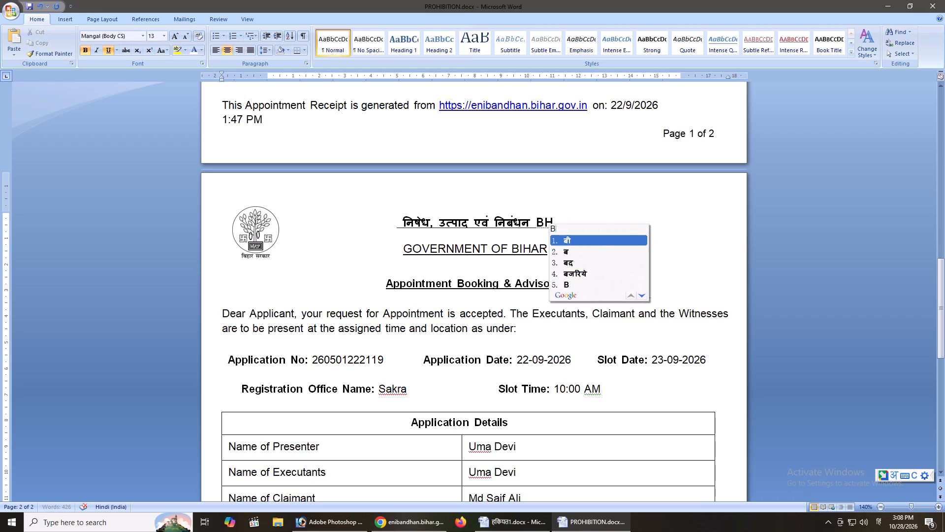
{"action": "key", "text": "BackSpace"}
{"action": "type", "text": "BI"}
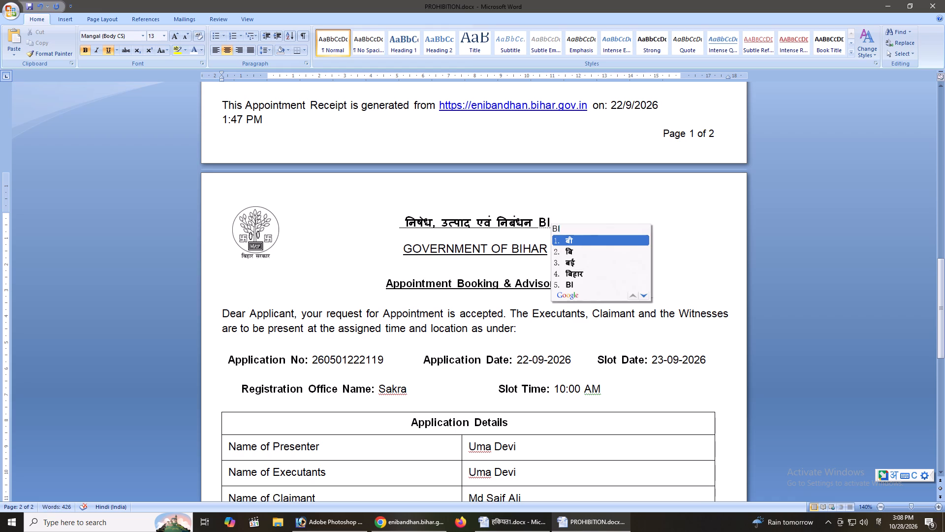
{"action": "key", "text": "BackSpace"}
{"action": "key", "text": "BackSpace"}
{"action": "type", "text": "VIHA"}
{"action": "key", "text": "BackSpace"}
{"action": "key", "text": "BackSpace"}
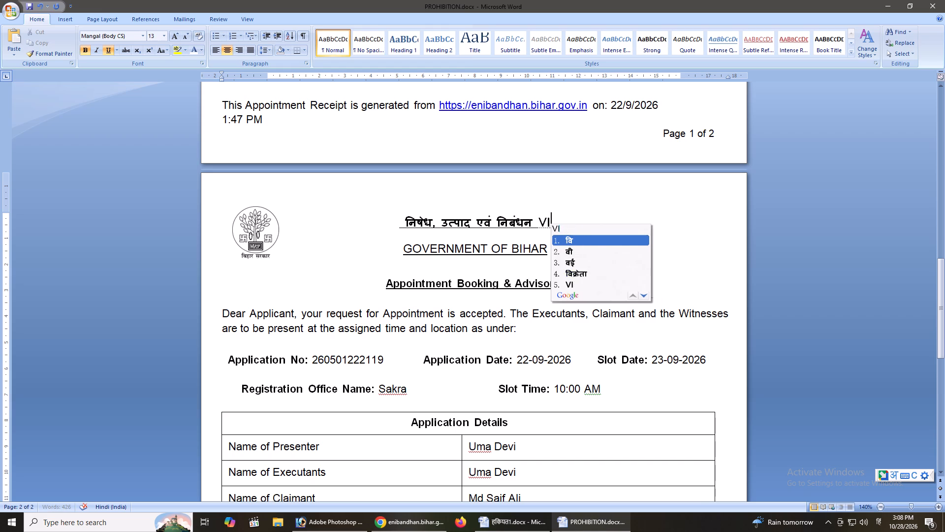
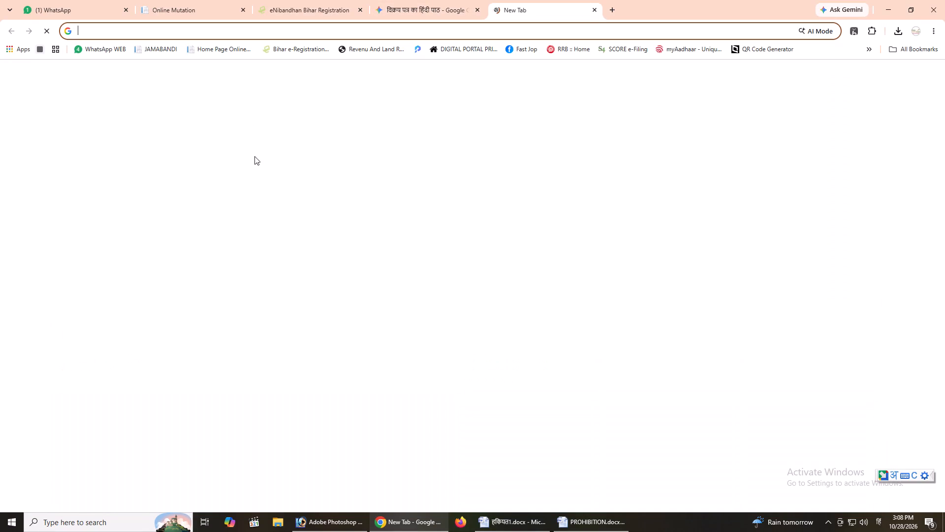
Search Google for "e nibandhan" and look through the results for the department's name in Hindi.
{"action": "left_click", "coordinate": [329, 198]}
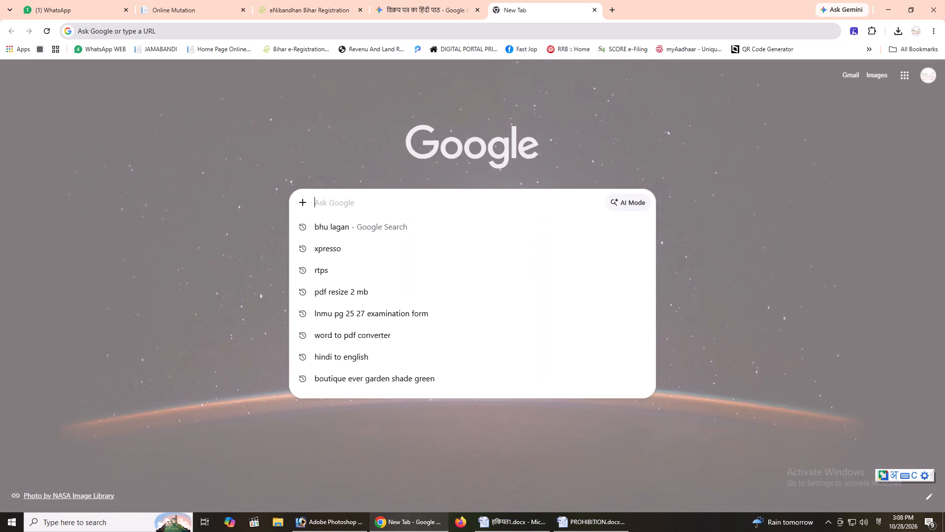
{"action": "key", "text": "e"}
{"action": "key", "text": "F12"}
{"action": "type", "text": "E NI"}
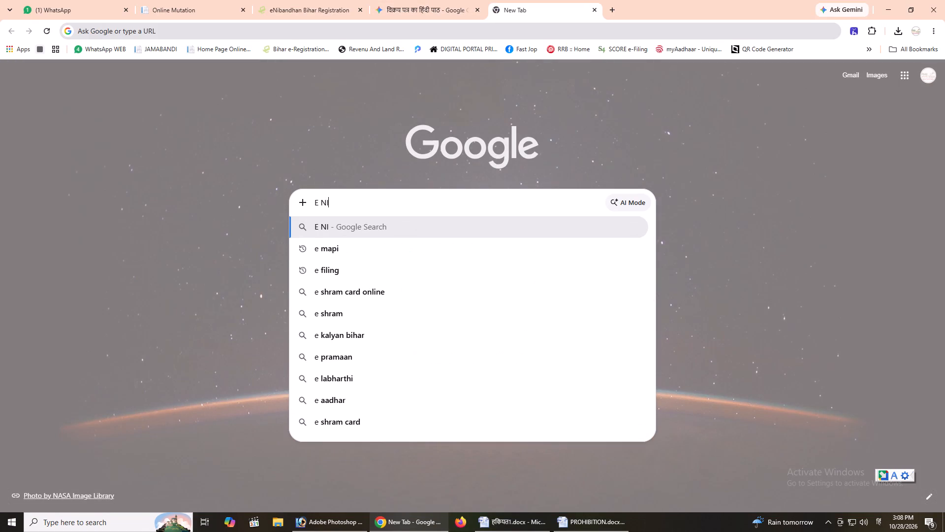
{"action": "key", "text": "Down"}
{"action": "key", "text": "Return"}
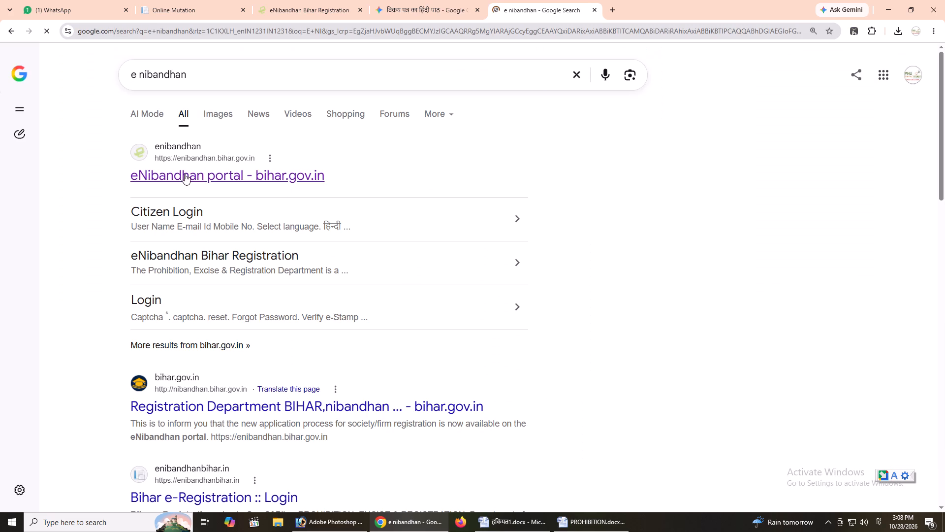
{"action": "scroll", "coordinate": [186, 223], "scroll_direction": "down", "scroll_amount": 11}
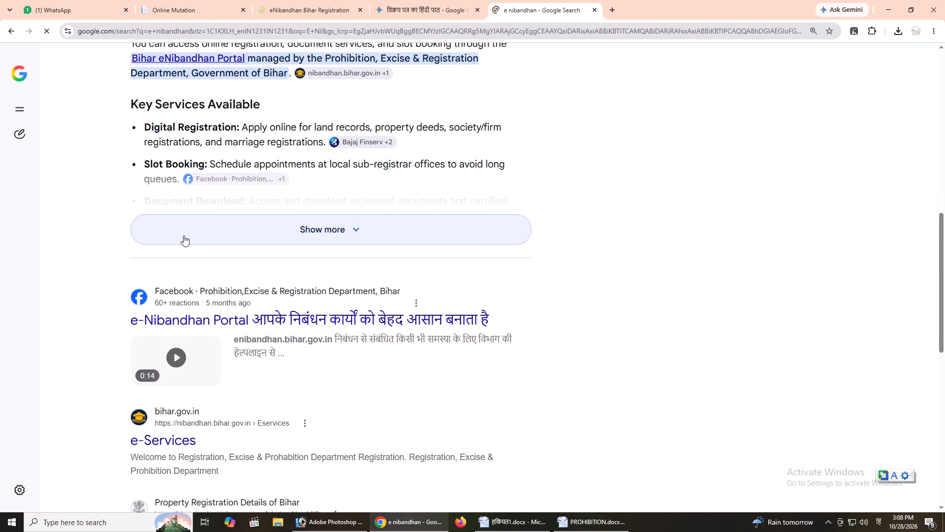
{"action": "scroll", "coordinate": [183, 235], "scroll_direction": "down", "scroll_amount": 7}
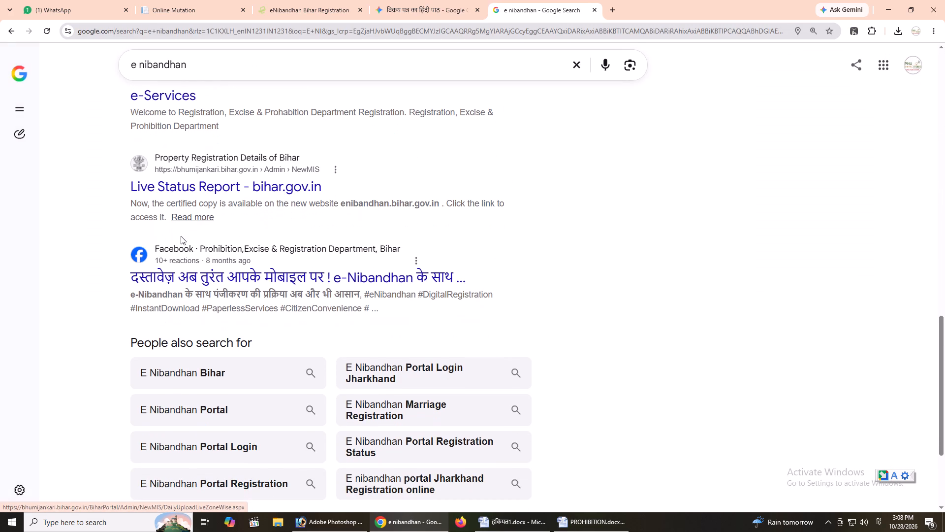
{"action": "scroll", "coordinate": [180, 236], "scroll_direction": "up", "scroll_amount": 3}
{"action": "scroll", "coordinate": [230, 206], "scroll_direction": "up", "scroll_amount": 10}
Switch to Firefox and search Google for "e nibandhan bihar".
{"action": "left_click", "coordinate": [462, 523]}
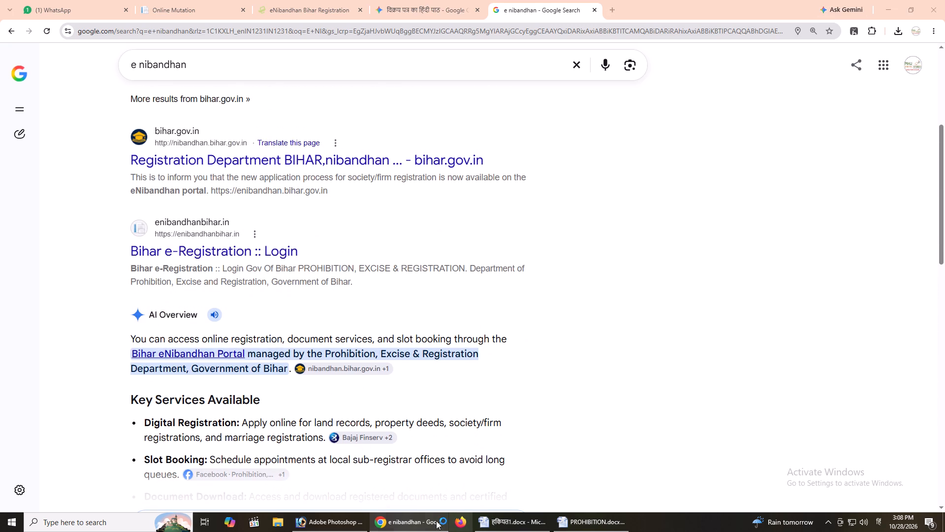
{"action": "left_click", "coordinate": [116, 10]}
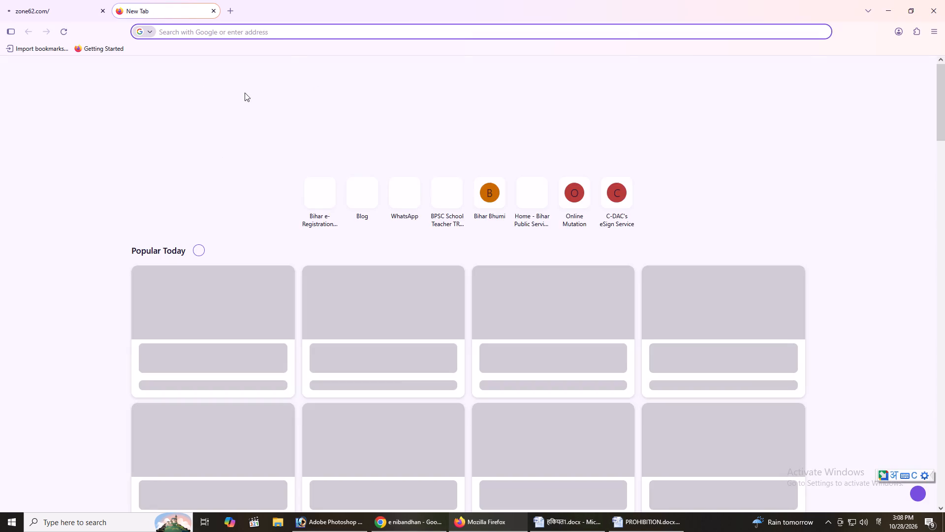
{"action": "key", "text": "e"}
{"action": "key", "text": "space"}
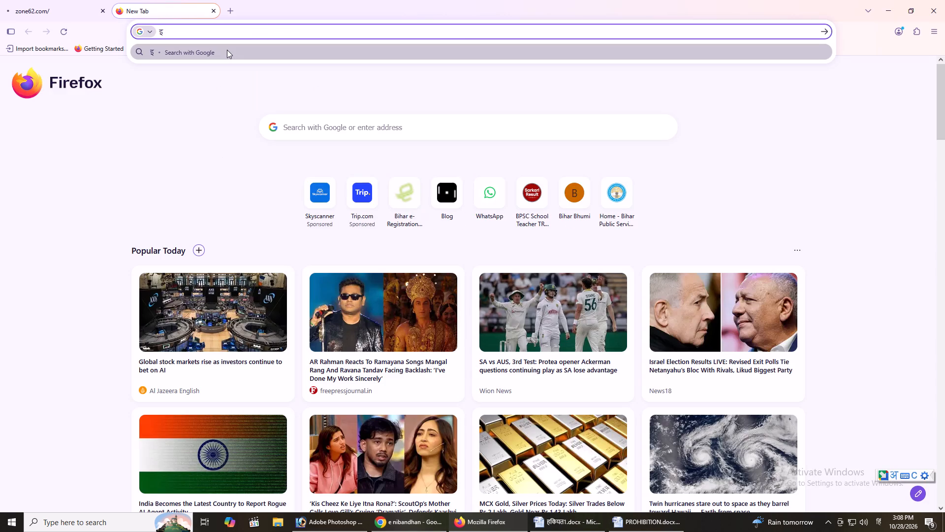
{"action": "key", "text": "BackSpace"}
{"action": "key", "text": "BackSpace"}
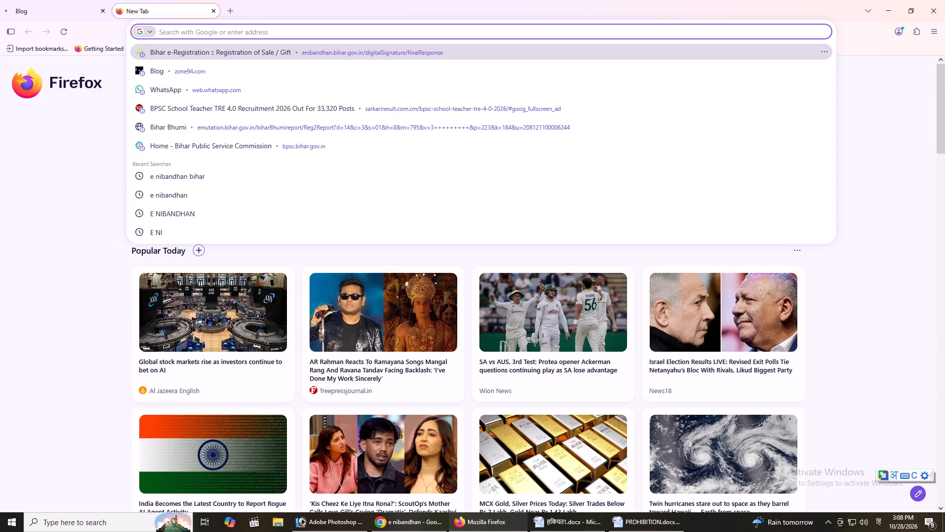
{"action": "key", "text": "F12"}
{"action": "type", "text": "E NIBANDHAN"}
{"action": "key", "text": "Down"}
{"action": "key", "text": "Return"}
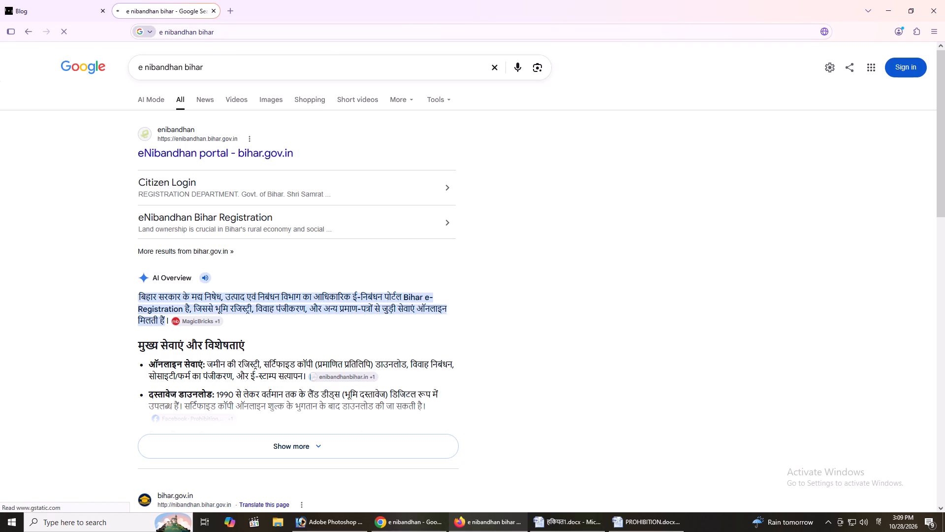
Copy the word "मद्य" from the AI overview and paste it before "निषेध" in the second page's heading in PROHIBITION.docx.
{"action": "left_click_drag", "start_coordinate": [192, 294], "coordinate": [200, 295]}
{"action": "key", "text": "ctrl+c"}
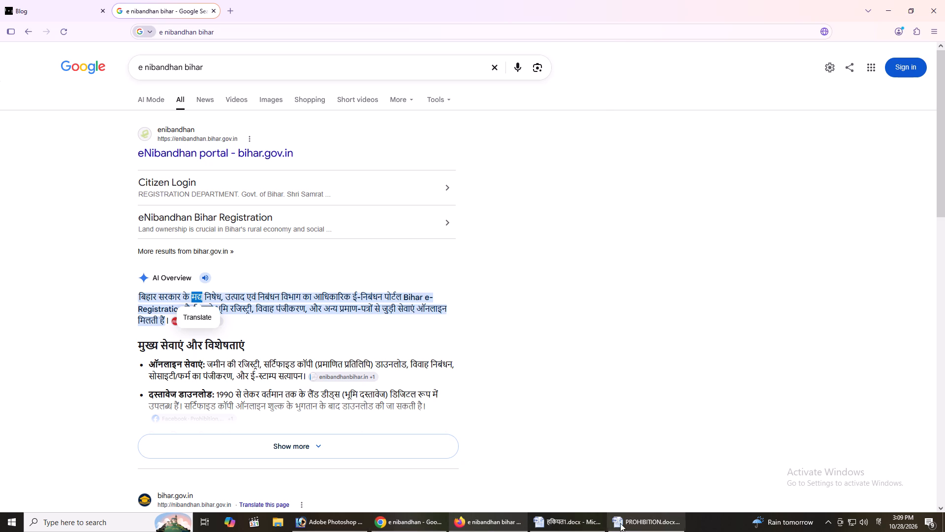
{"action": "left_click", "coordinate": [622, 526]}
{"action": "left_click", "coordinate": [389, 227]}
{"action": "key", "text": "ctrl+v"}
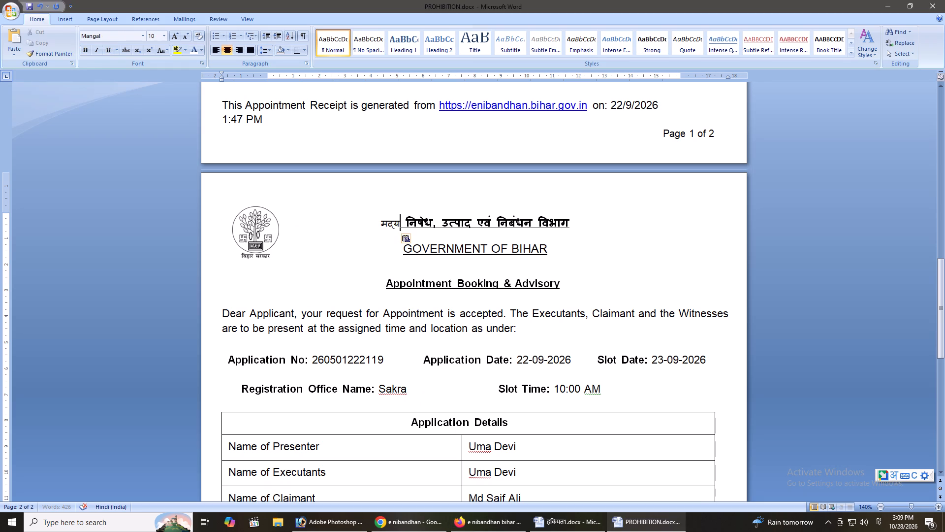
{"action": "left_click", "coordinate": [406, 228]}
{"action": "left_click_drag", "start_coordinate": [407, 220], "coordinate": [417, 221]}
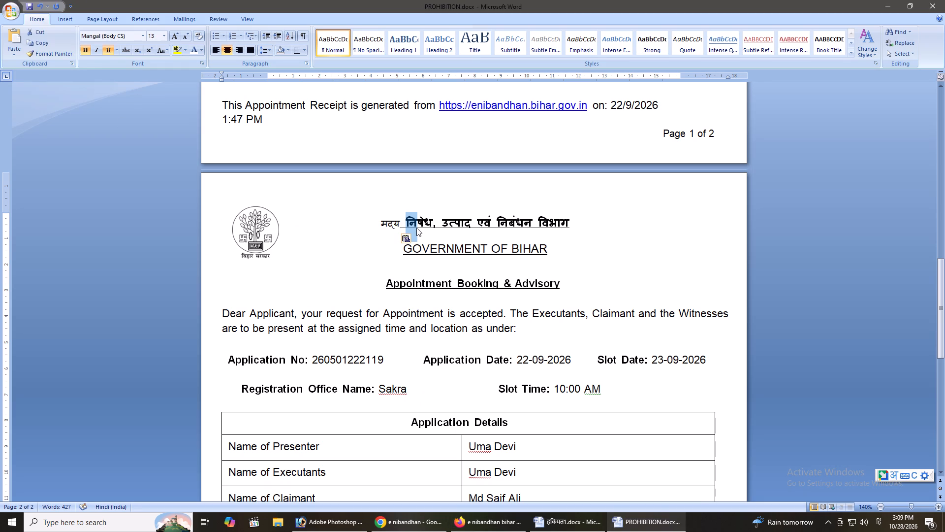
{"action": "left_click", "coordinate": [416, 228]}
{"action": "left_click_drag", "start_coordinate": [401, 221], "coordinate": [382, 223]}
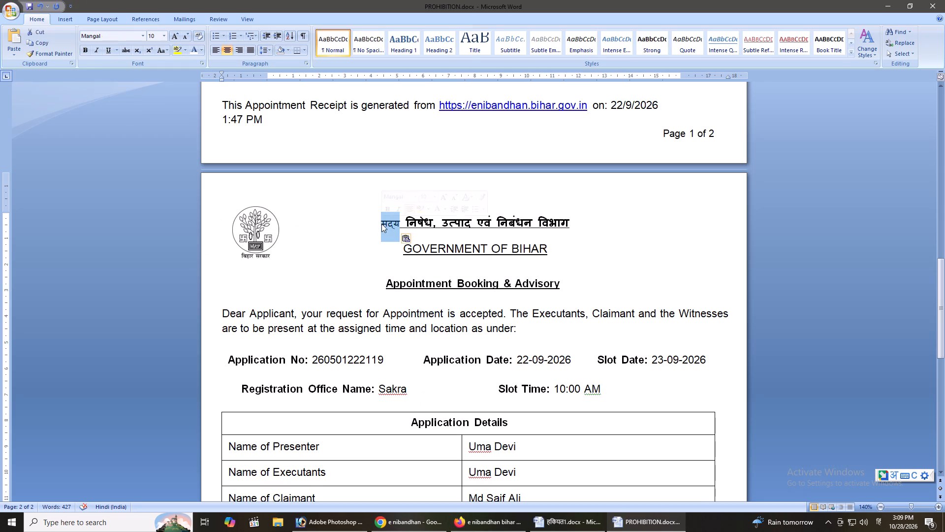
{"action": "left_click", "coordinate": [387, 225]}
Delete the whole Hindi department heading on the second page, switch the keyboard language to English, and leave an empty line there.
{"action": "left_click_drag", "start_coordinate": [375, 220], "coordinate": [559, 216]}
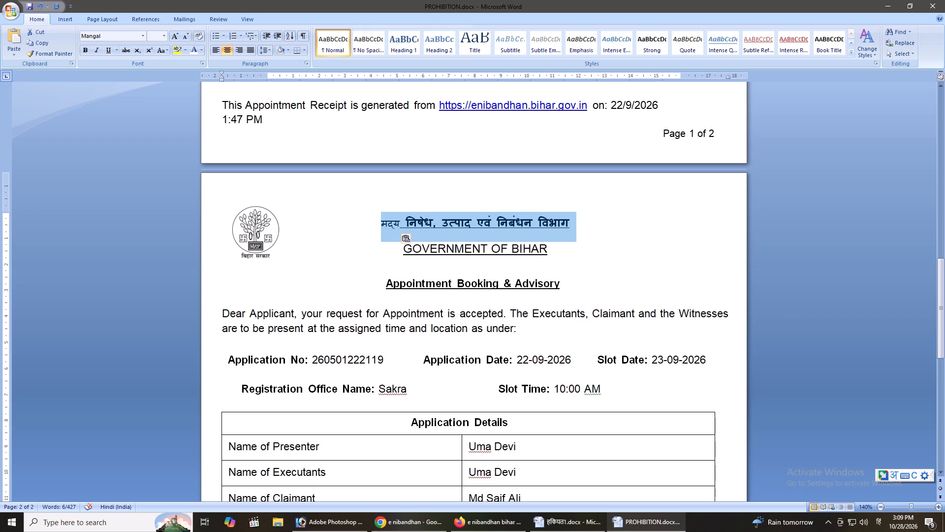
{"action": "left_click", "coordinate": [880, 526]}
{"action": "left_click", "coordinate": [851, 355]}
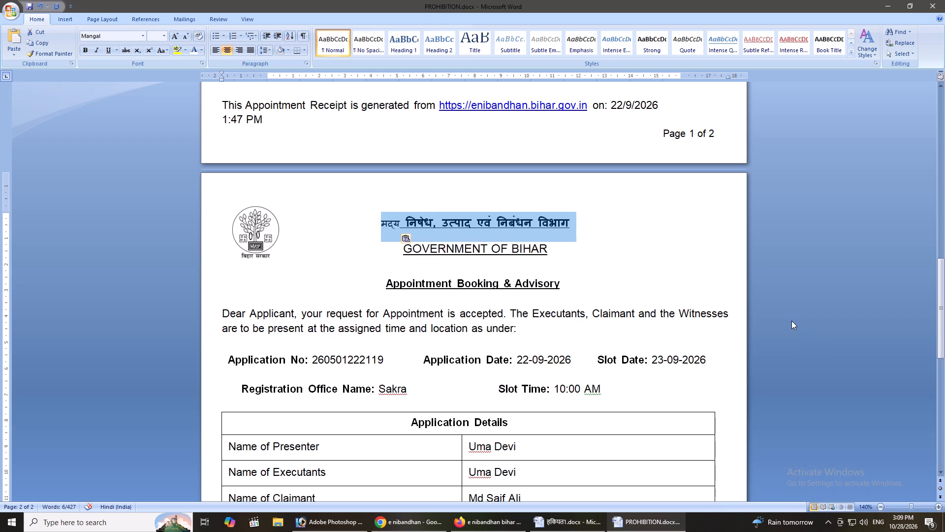
{"action": "key", "text": "BackSpace"}
{"action": "key", "text": "Return"}
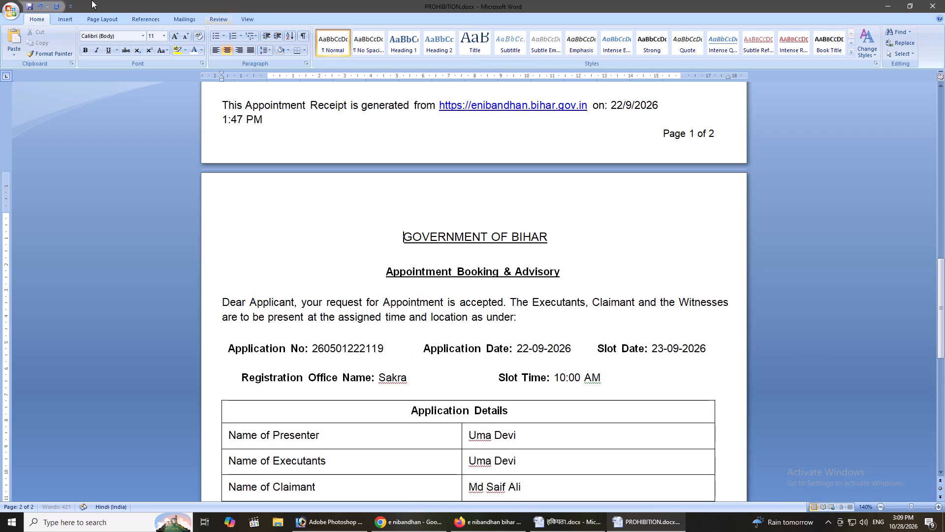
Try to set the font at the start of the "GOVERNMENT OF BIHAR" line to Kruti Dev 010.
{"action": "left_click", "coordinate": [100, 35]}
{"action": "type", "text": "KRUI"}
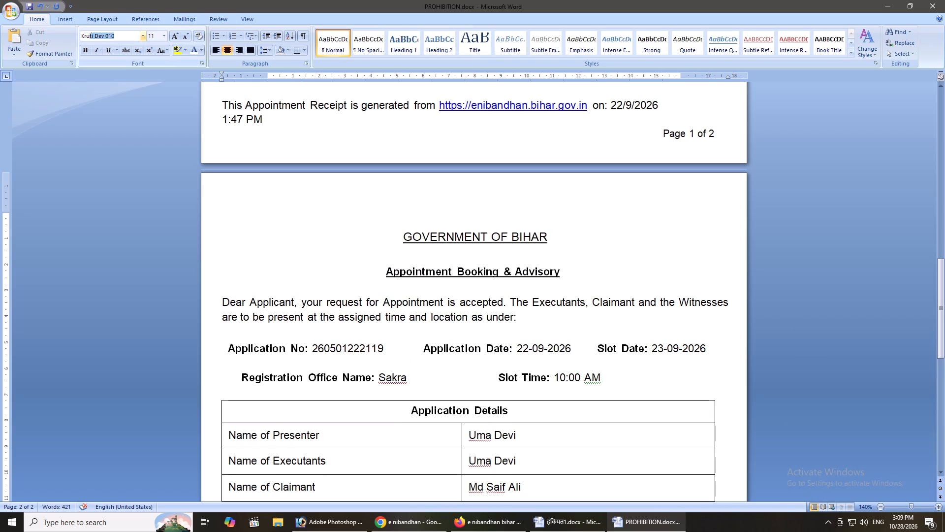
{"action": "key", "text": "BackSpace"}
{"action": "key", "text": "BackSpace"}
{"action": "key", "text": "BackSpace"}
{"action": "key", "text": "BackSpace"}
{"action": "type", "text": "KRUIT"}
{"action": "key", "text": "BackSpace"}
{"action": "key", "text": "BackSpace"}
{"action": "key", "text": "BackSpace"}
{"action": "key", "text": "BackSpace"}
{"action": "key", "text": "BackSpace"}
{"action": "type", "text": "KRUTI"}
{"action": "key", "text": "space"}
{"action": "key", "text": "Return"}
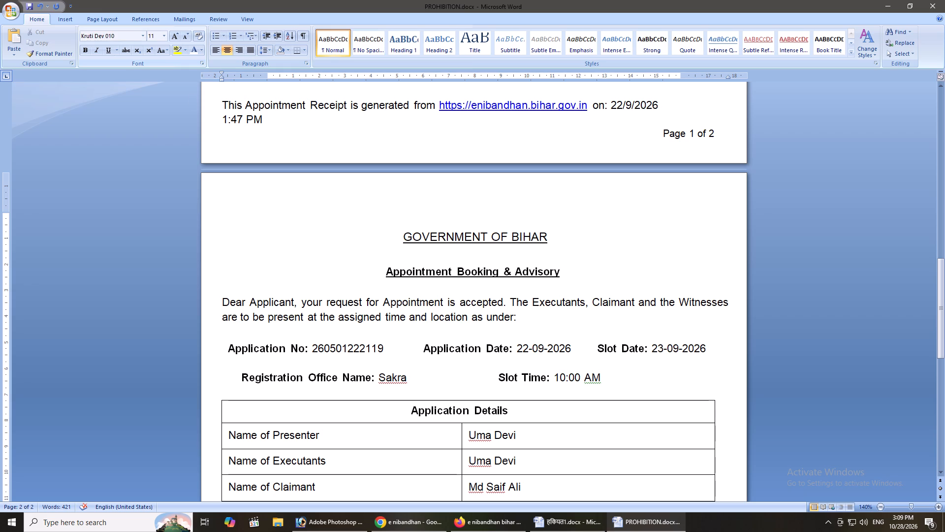
Add another empty line above "GOVERNMENT OF BIHAR" and set the heading line's font to Kruti Dev 010, size 16.
{"action": "left_click", "coordinate": [411, 218]}
{"action": "key", "text": "Return"}
{"action": "left_click", "coordinate": [393, 214]}
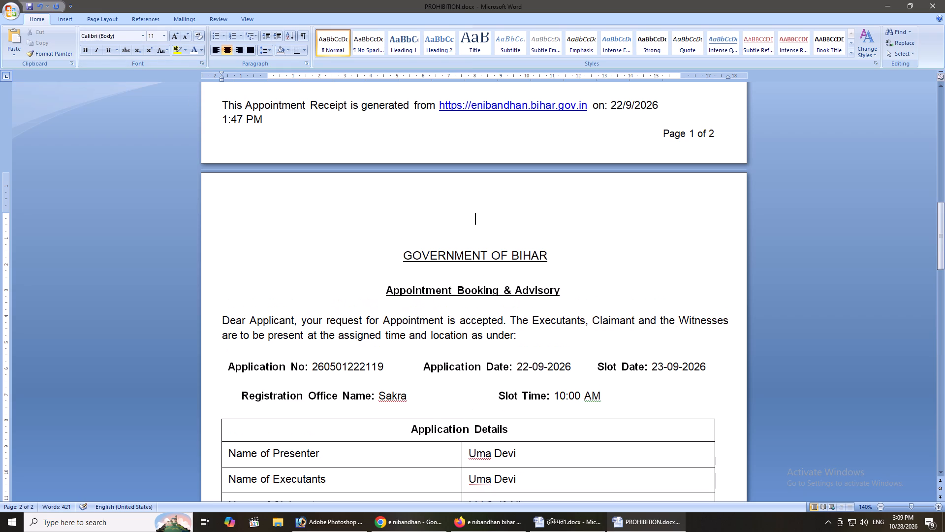
{"action": "left_click", "coordinate": [130, 36]}
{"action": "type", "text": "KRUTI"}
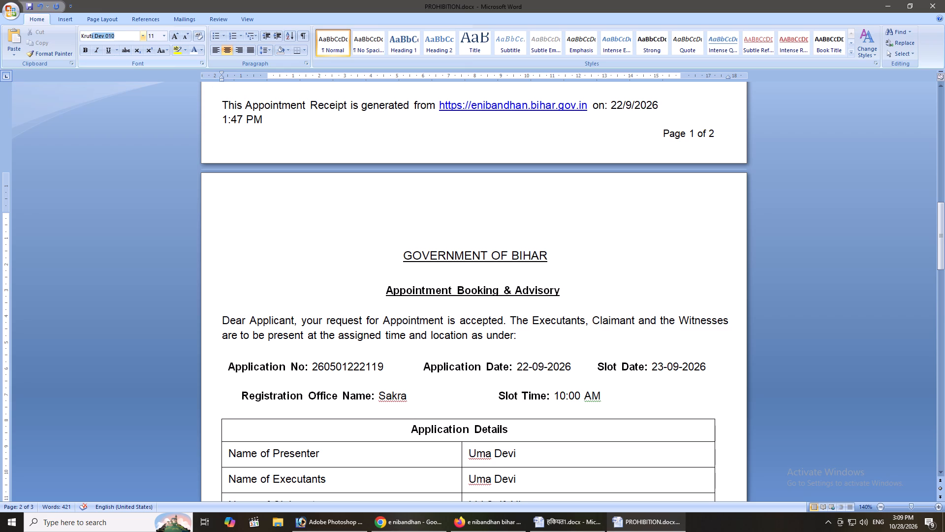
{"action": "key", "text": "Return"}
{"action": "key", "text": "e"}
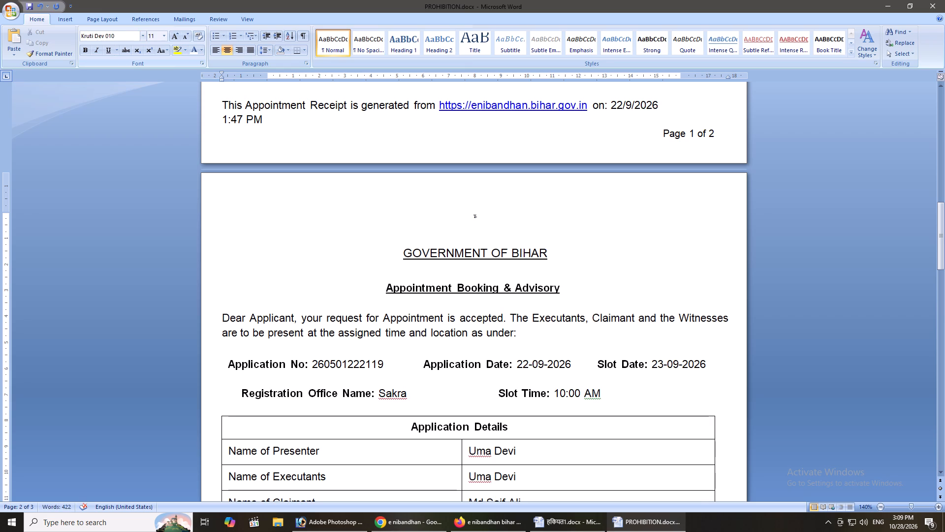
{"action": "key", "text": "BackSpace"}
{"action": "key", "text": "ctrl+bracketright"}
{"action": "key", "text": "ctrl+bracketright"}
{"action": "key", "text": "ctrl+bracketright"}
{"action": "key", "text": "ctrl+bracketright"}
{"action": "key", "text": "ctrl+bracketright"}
Write the department heading "मद्य निषेध, उत्पाद एवं निबंधन विभाग" in Kruti Dev at the top of the second page.
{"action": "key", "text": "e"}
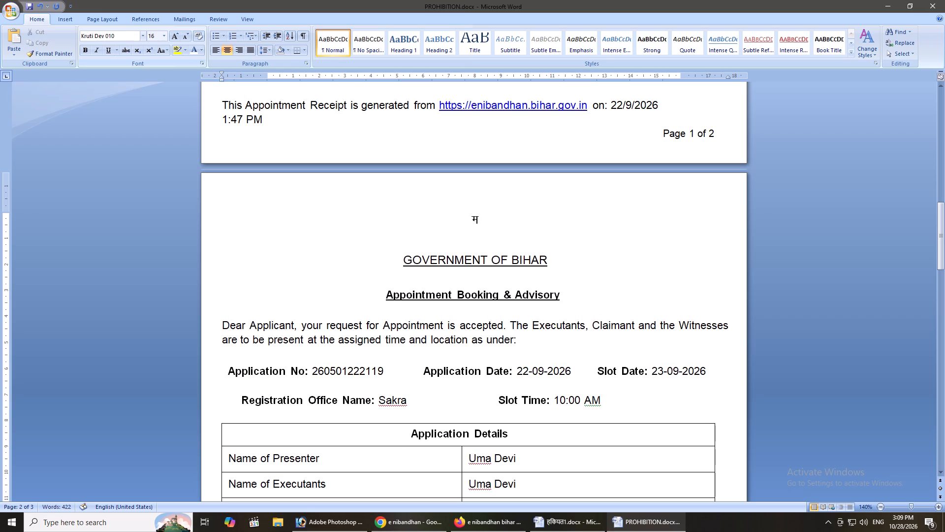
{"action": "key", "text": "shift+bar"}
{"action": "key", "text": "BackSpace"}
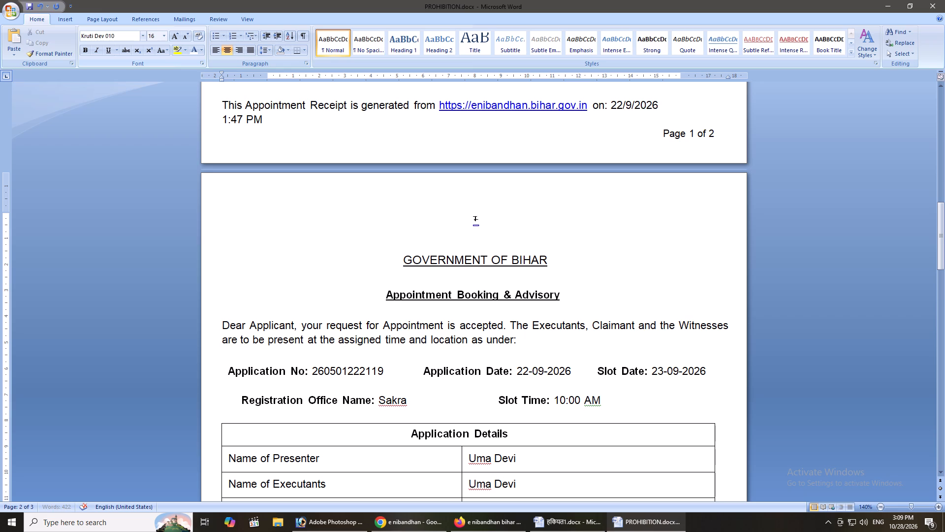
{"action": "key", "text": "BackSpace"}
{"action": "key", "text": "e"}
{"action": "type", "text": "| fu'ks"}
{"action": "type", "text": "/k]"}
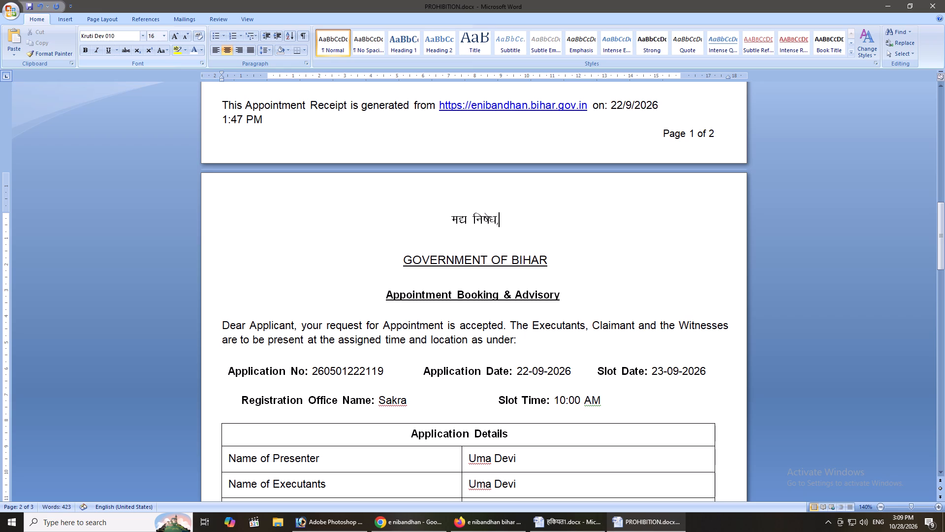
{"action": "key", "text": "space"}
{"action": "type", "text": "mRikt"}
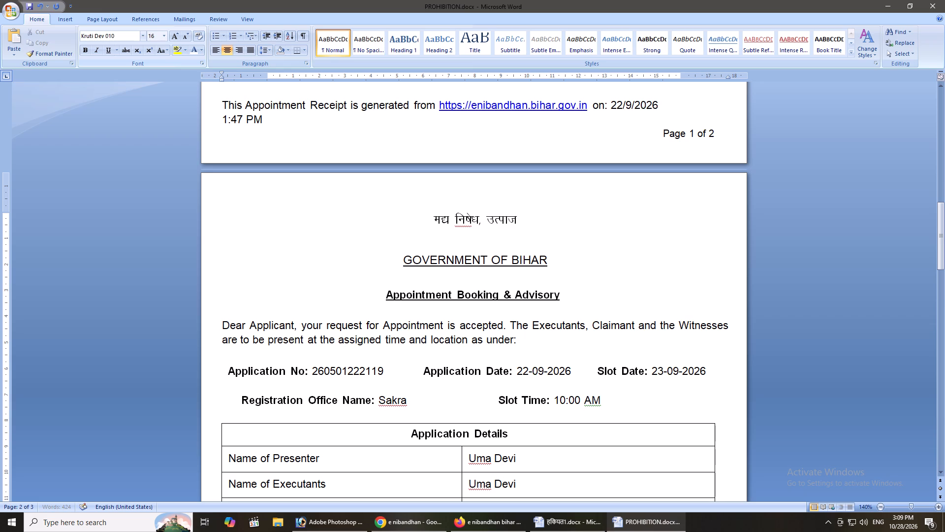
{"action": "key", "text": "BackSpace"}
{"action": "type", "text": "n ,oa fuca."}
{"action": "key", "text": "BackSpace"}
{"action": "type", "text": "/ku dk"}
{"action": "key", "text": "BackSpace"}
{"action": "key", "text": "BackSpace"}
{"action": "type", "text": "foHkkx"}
Add a second heading line reading "बिहार सरकार" below the department name.
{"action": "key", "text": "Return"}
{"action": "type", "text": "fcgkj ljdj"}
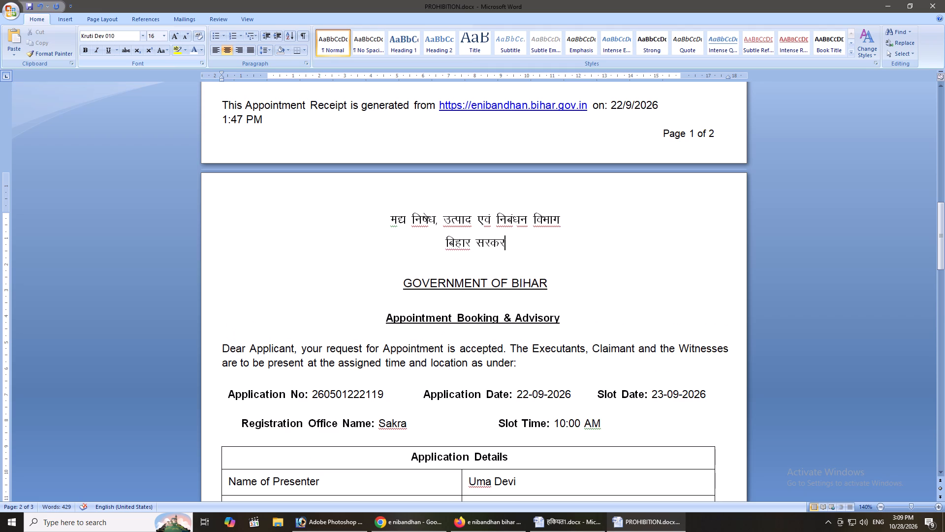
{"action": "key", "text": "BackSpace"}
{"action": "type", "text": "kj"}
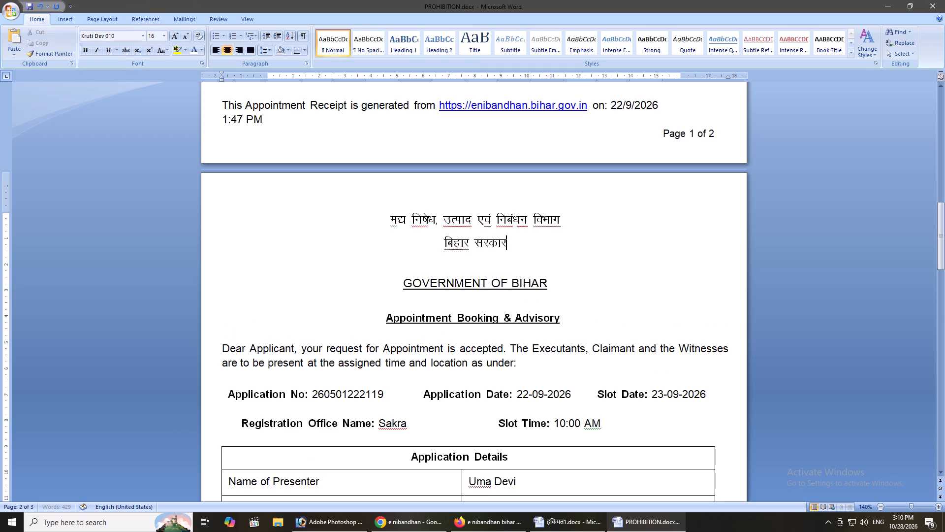
Make the Hindi department name line bold.
{"action": "left_click_drag", "start_coordinate": [599, 219], "coordinate": [370, 229]}
{"action": "key", "text": "ctrl+b"}
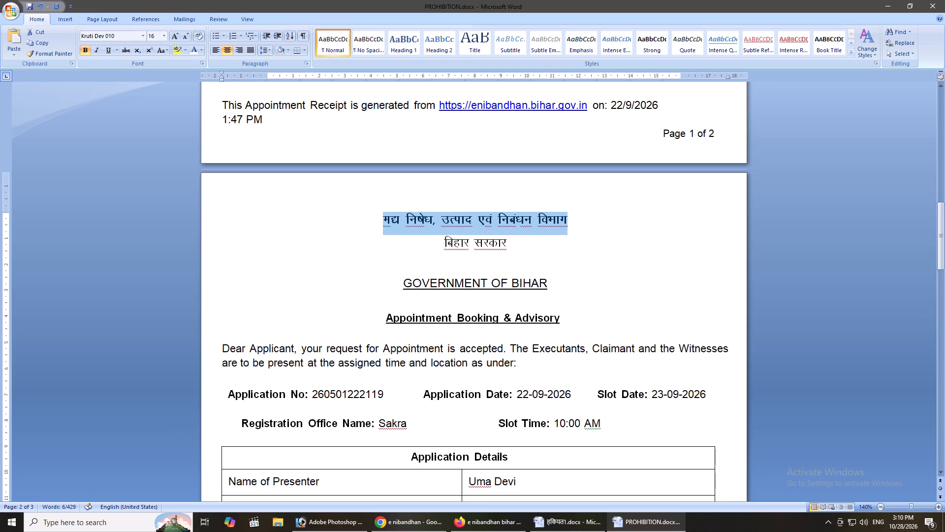
Underline both Hindi heading lines and increase their font size to 18.
{"action": "left_click", "coordinate": [513, 245]}
{"action": "left_click_drag", "start_coordinate": [514, 246], "coordinate": [423, 223]}
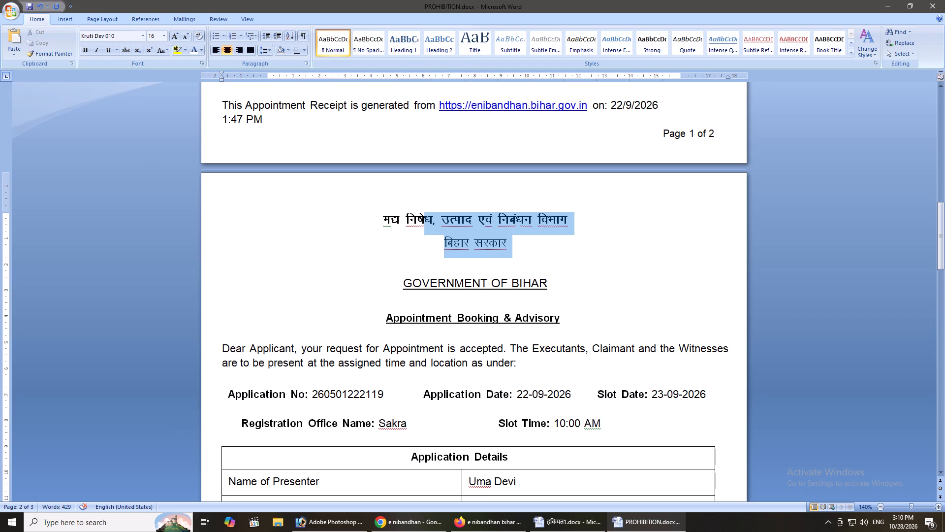
{"action": "left_click_drag", "start_coordinate": [423, 223], "coordinate": [393, 215]}
{"action": "key", "text": "shift+Left"}
{"action": "key", "text": "ctrl+u"}
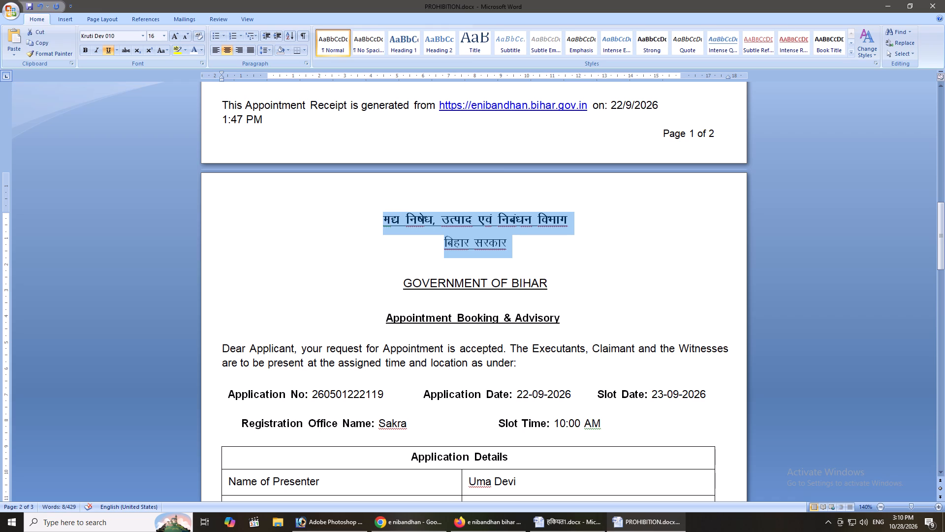
{"action": "key", "text": "ctrl+bracketright"}
{"action": "key", "text": "ctrl+bracketright"}
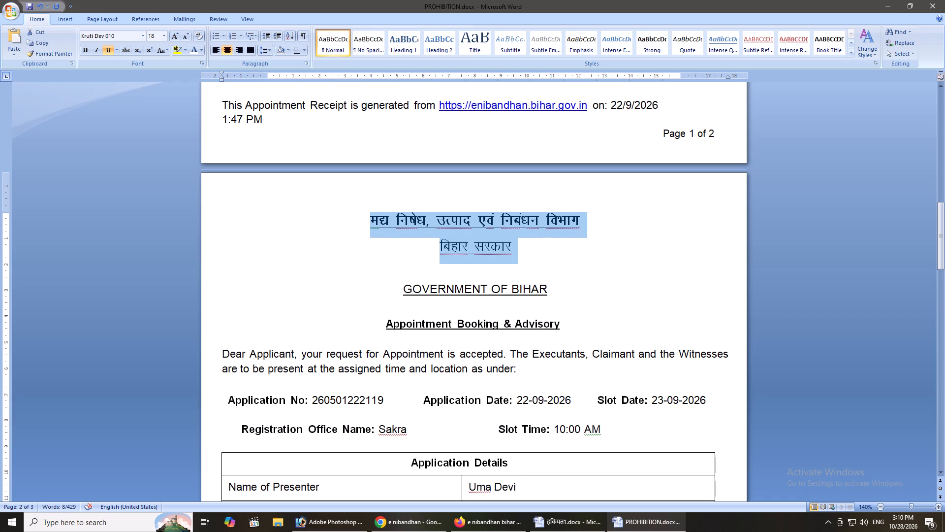
Set the line spacing of the two Hindi heading lines to 1.0.
{"action": "left_click", "coordinate": [268, 53]}
{"action": "left_click", "coordinate": [284, 60]}
{"action": "left_click", "coordinate": [266, 46]}
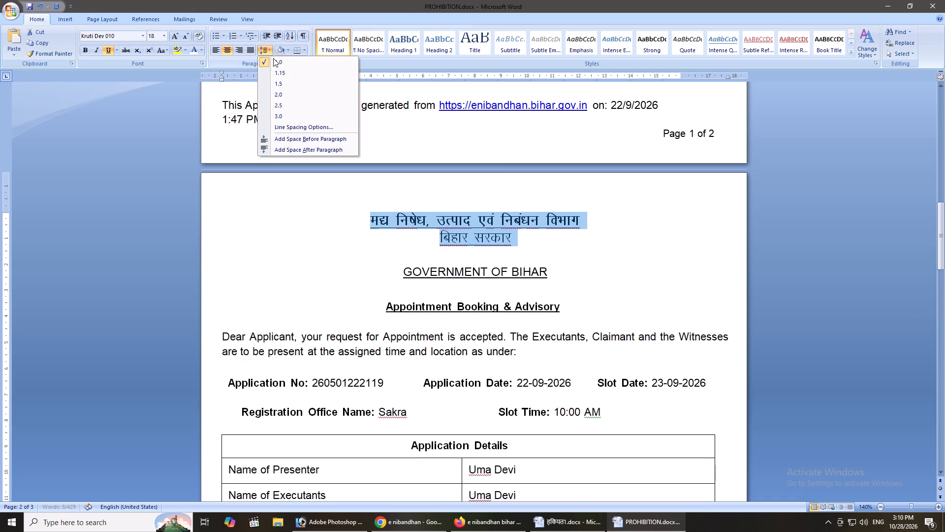
{"action": "left_click", "coordinate": [561, 251]}
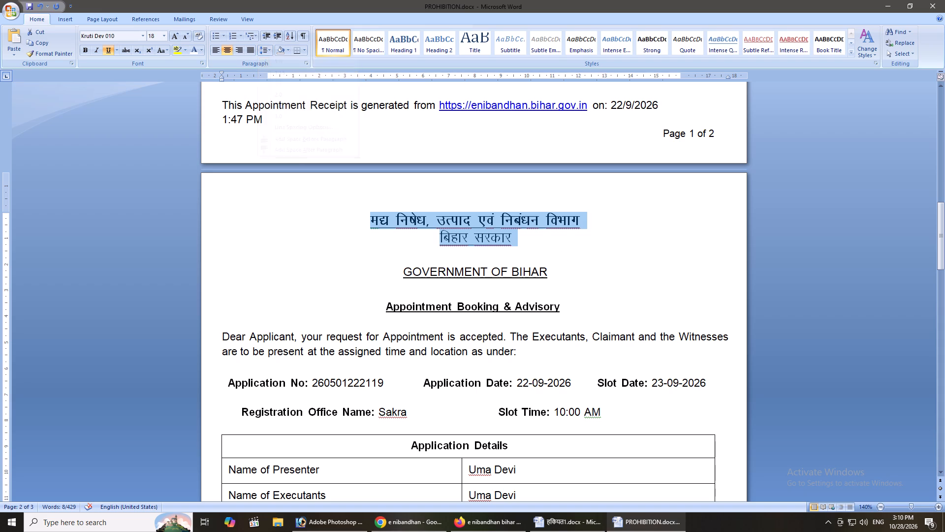
Reduce the font size of the "बिहार सरकार" heading line to 17.
{"action": "left_click", "coordinate": [512, 251]}
{"action": "left_click_drag", "start_coordinate": [535, 240], "coordinate": [535, 240]}
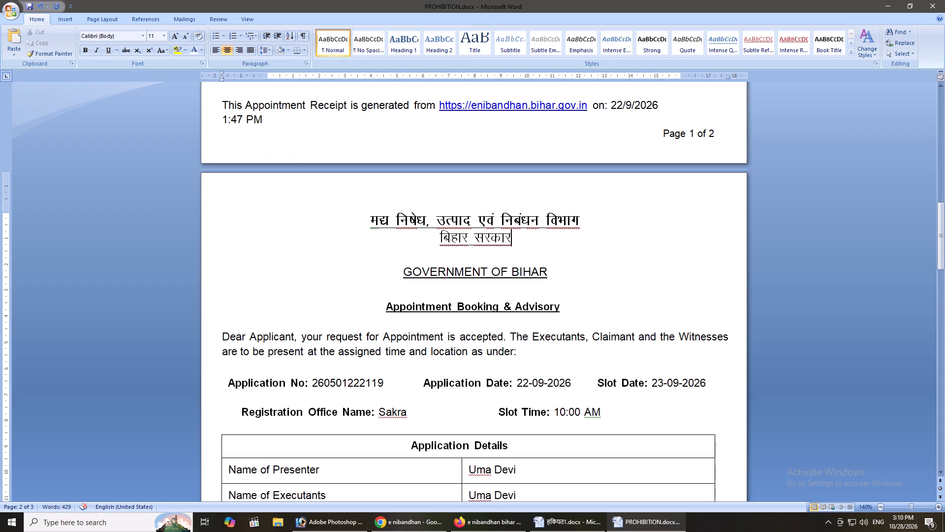
{"action": "left_click_drag", "start_coordinate": [535, 240], "coordinate": [435, 241]}
{"action": "key", "text": "ctrl+bracketleft"}
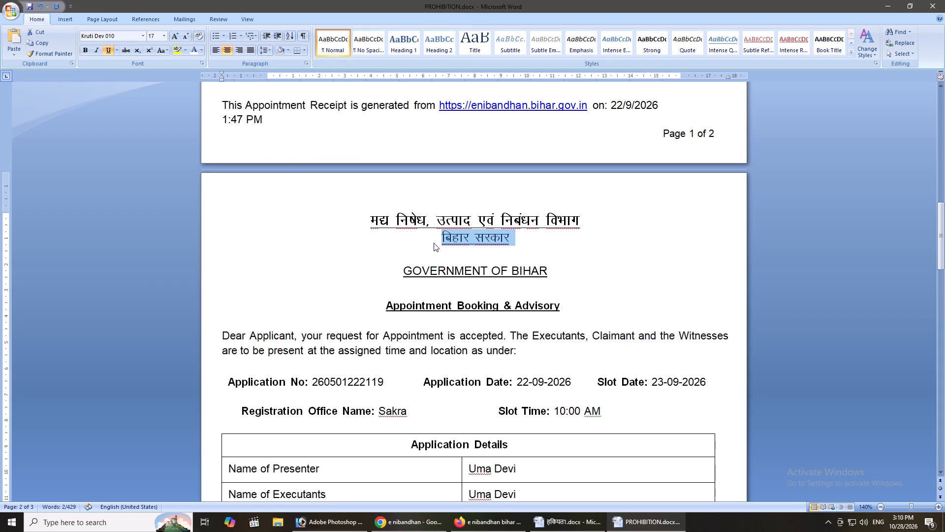
Delete the English "GOVERNMENT OF BIHAR" line below the Hindi headings on the second page.
{"action": "left_click", "coordinate": [445, 274]}
{"action": "left_click_drag", "start_coordinate": [401, 269], "coordinate": [568, 282]}
{"action": "key", "text": "BackSpace"}
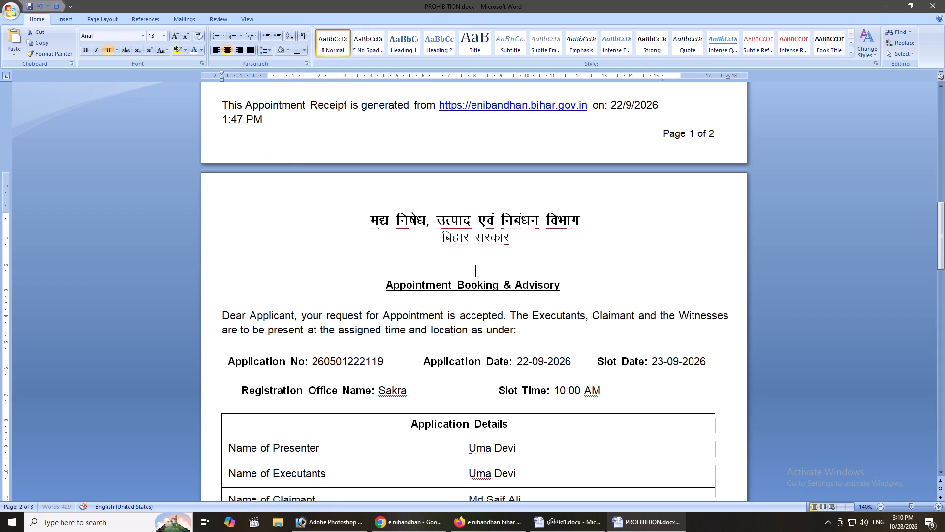
{"action": "key", "text": "BackSpace"}
{"action": "key", "text": "BackSpace"}
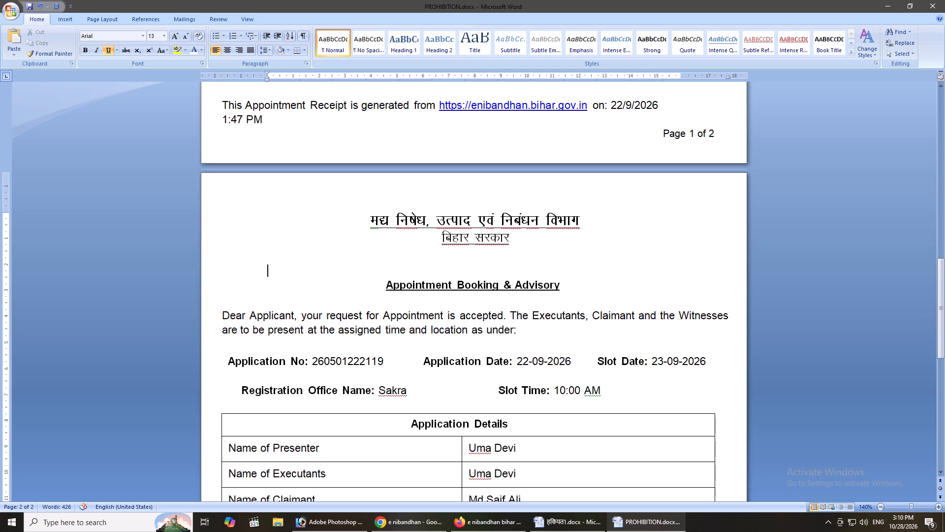
Carry the centred, underlined Kruti Dev 010 formatting of "बिहार सरकार" over to the emptied line below it.
{"action": "left_click", "coordinate": [417, 267]}
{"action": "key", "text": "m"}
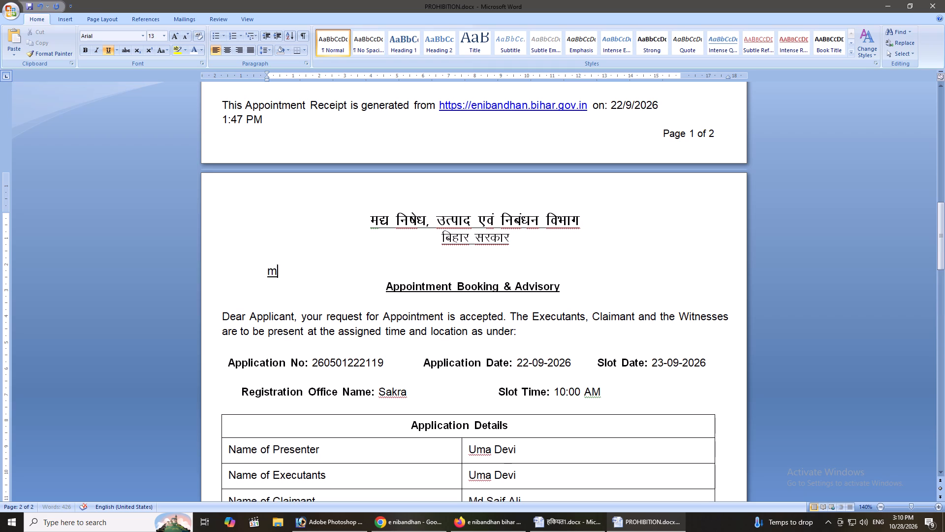
{"action": "key", "text": "BackSpace"}
{"action": "left_click_drag", "start_coordinate": [515, 247], "coordinate": [503, 244]}
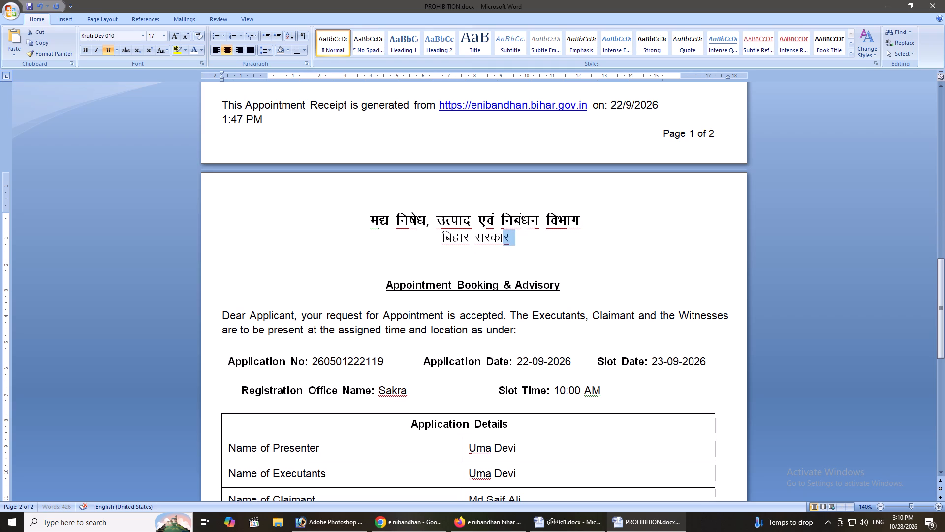
{"action": "key", "text": "ctrl+c"}
{"action": "left_click", "coordinate": [350, 264]}
{"action": "key", "text": "ctrl+v"}
{"action": "key", "text": "BackSpace"}
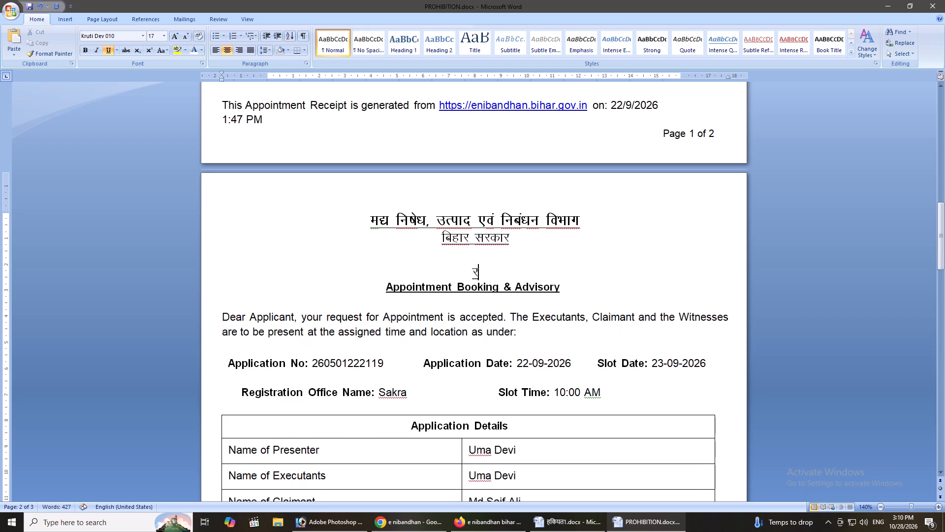
{"action": "key", "text": "BackSpace"}
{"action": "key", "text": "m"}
{"action": "key", "text": "BackSpace"}
Write the Hindi subheading "अपॉइंटमेंट बुकिंग और परामर्शी" in Kruti Dev on the line above "Appointment Booking & Advisory".
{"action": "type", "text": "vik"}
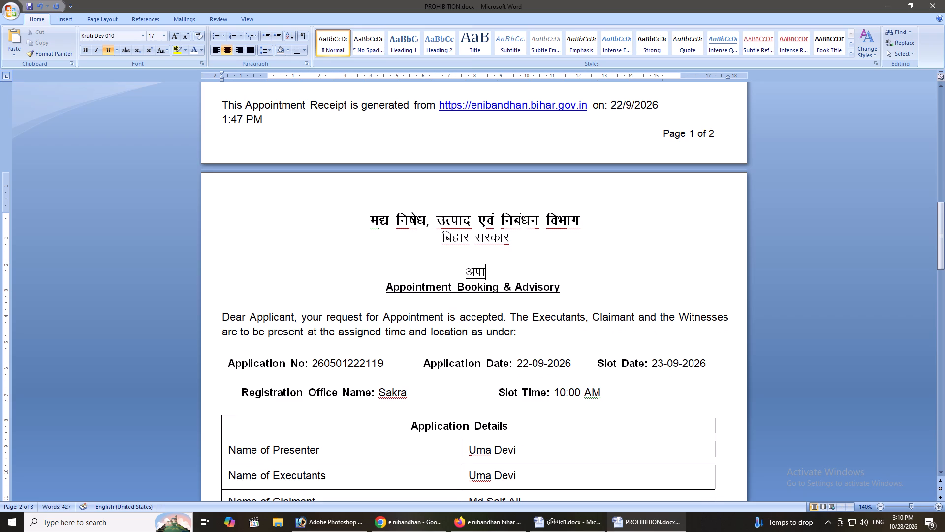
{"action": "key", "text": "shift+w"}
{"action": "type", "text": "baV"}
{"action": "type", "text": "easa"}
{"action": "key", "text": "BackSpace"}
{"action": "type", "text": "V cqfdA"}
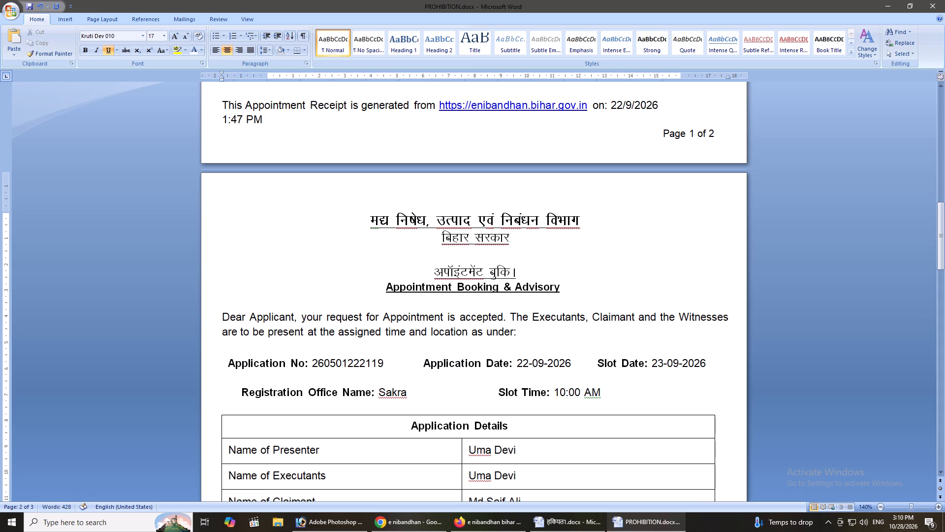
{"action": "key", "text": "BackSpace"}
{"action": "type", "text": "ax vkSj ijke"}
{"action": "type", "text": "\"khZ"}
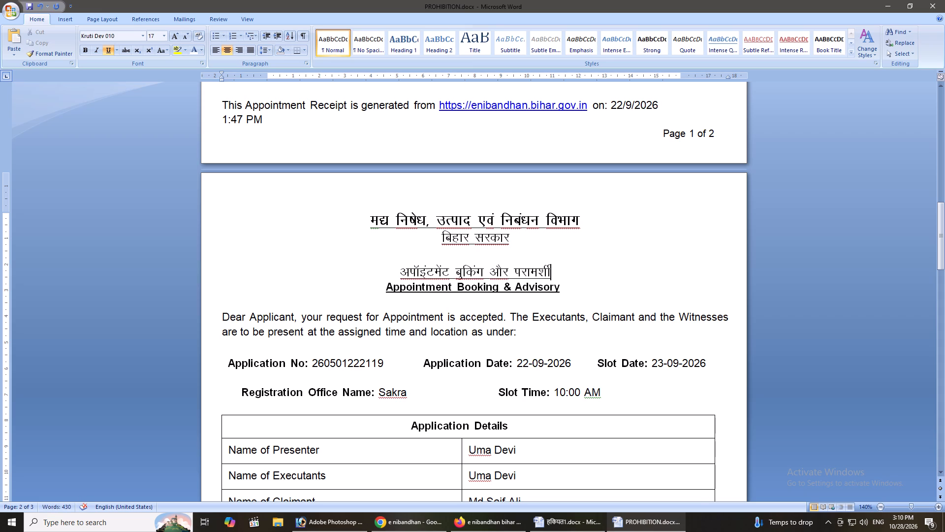
Start a body line below the Hindi subheading in Kruti Dev without underline or bold, at font size 16.
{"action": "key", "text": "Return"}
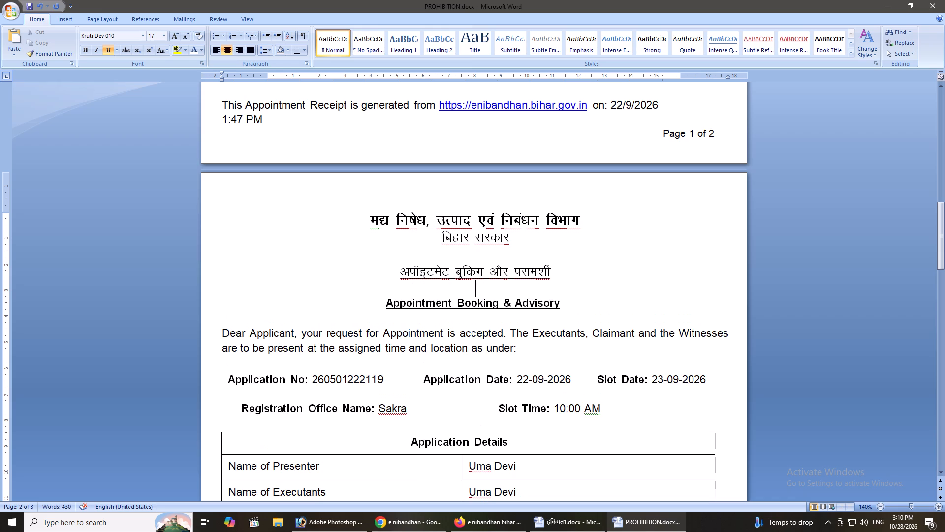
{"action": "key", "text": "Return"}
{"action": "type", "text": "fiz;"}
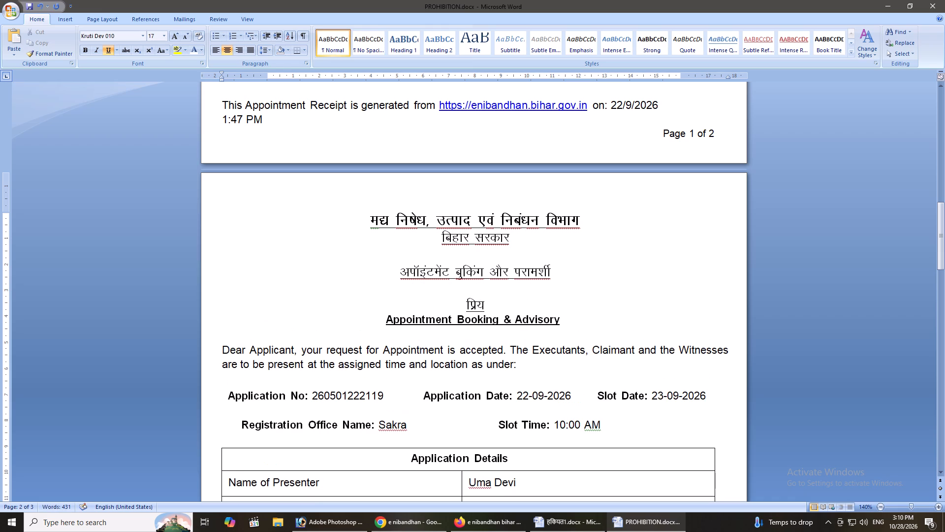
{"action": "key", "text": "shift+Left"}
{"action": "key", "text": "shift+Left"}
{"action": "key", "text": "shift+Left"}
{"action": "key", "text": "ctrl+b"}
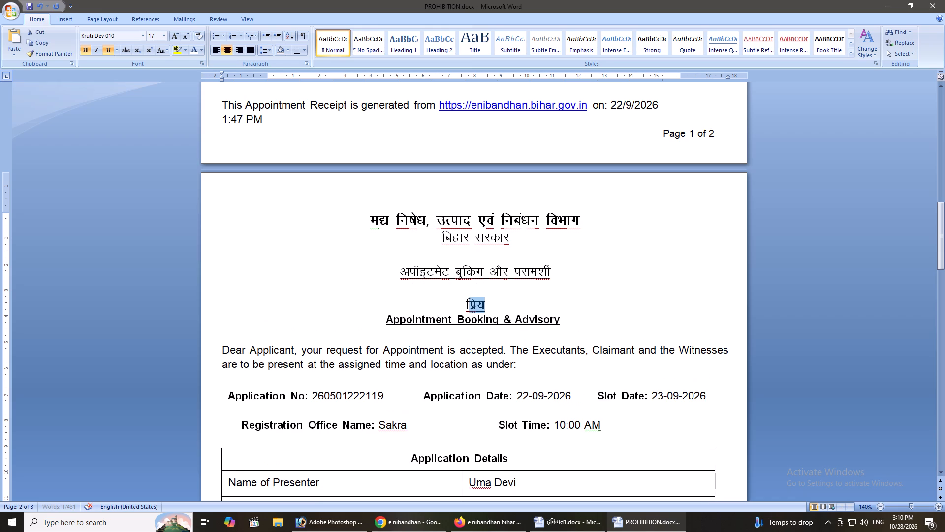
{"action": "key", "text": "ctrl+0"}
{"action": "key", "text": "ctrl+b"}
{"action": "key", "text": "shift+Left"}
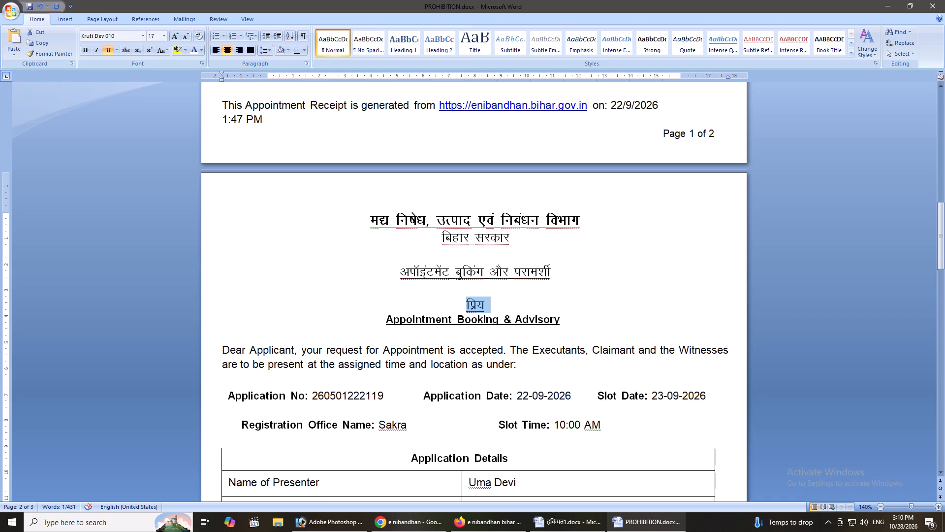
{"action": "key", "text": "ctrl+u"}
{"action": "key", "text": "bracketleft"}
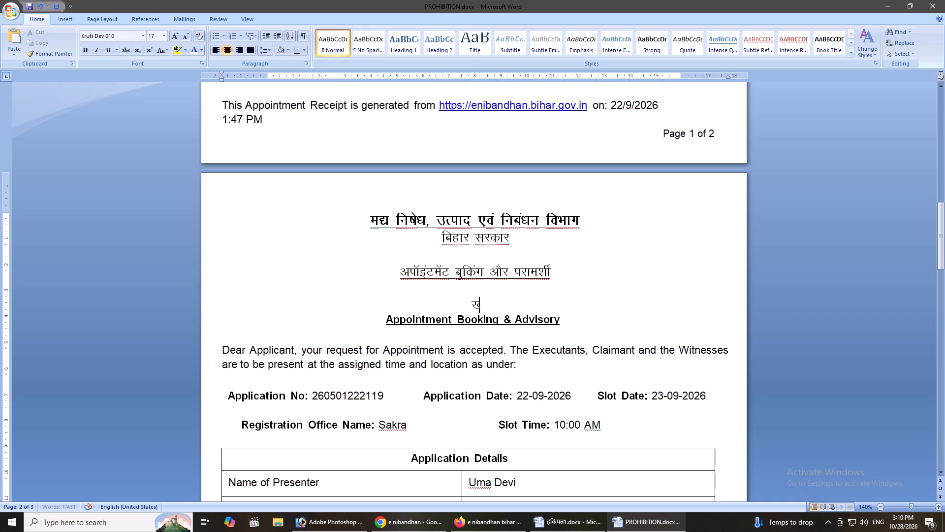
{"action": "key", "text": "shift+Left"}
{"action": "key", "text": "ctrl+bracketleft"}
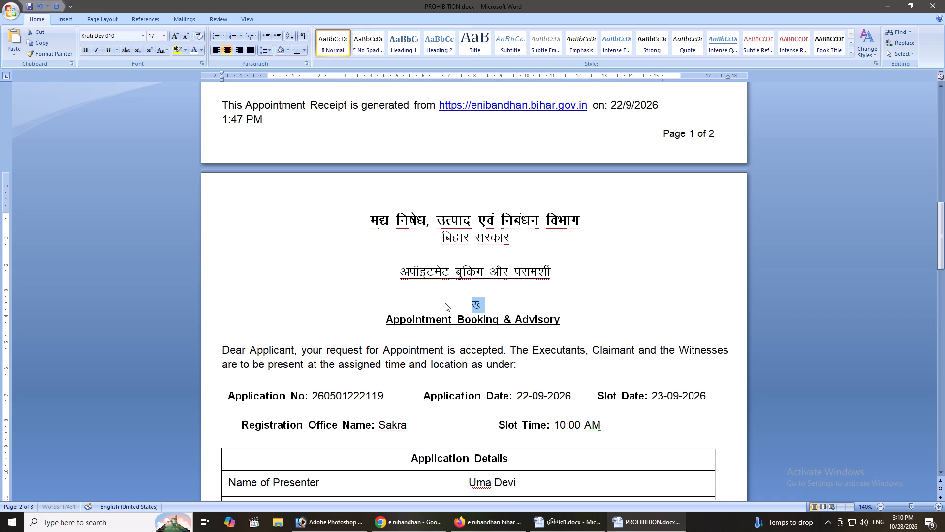
Add one more blank line above the new body line and two line breaks after it.
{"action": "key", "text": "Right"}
{"action": "left_click", "coordinate": [502, 295]}
{"action": "key", "text": "Return"}
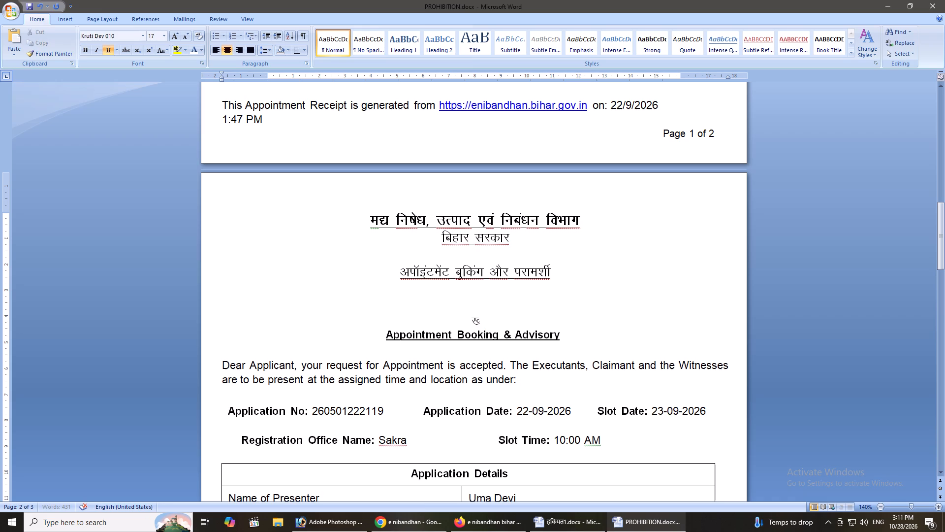
{"action": "left_click", "coordinate": [491, 327]}
{"action": "key", "text": "Return"}
{"action": "key", "text": "Return"}
{"action": "left_click", "coordinate": [494, 314]}
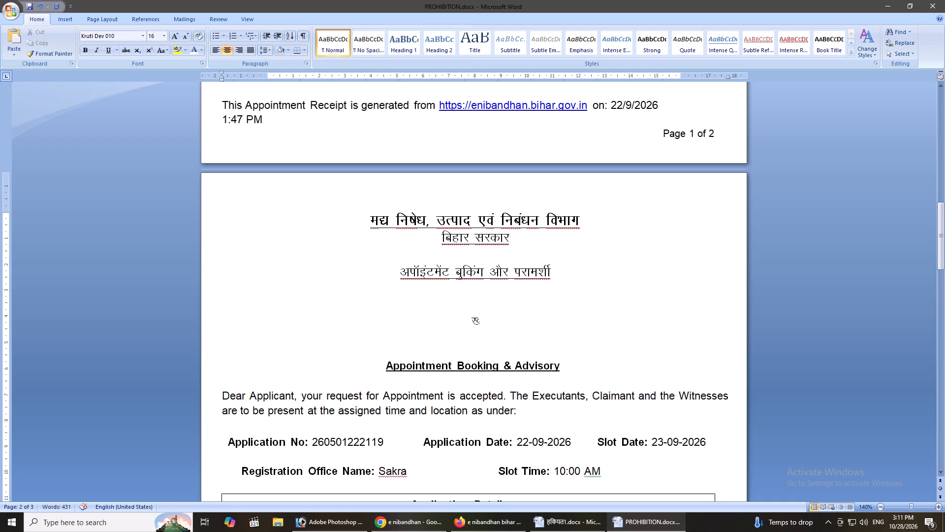
Replace the placeholder character with "प्रिय आवेदक, अपॉइंटमेंट के लिए आपका अनुरोध स्वीकार कर लिया गया है।" in Kruti Dev.
{"action": "key", "text": "BackSpace"}
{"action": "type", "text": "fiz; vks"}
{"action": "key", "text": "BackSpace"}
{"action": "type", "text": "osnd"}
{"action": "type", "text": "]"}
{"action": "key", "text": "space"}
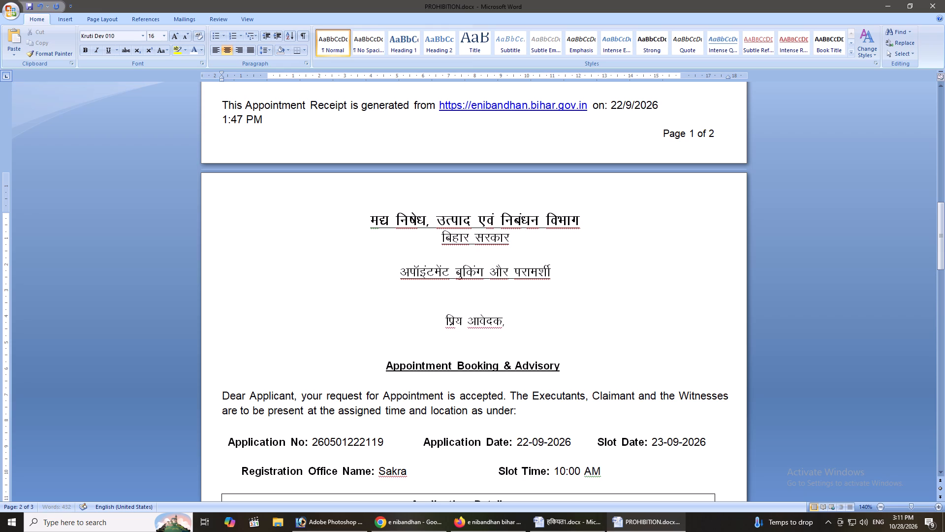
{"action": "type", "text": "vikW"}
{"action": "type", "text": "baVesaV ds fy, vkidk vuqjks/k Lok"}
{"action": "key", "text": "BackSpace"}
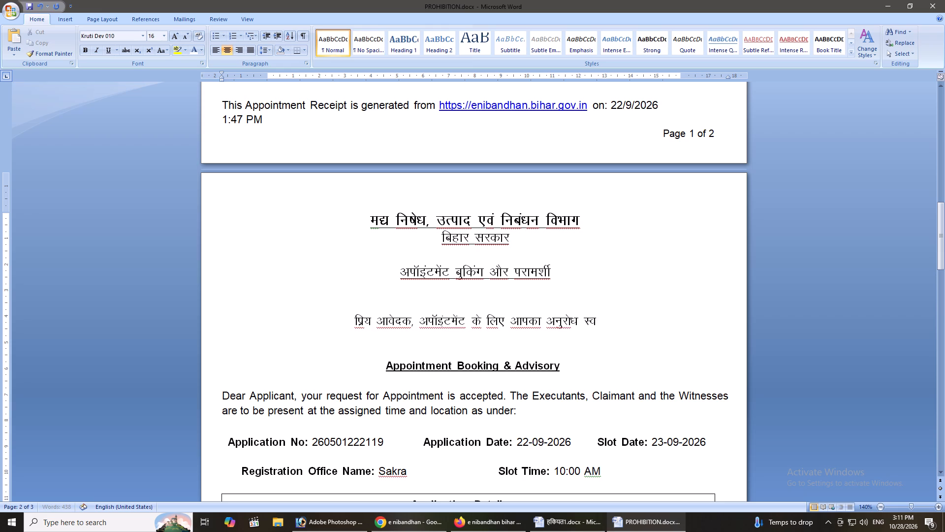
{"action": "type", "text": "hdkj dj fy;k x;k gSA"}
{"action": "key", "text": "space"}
Begin the paragraph's second sentence with "विक्रेता, क्रेता और गवाहों को".
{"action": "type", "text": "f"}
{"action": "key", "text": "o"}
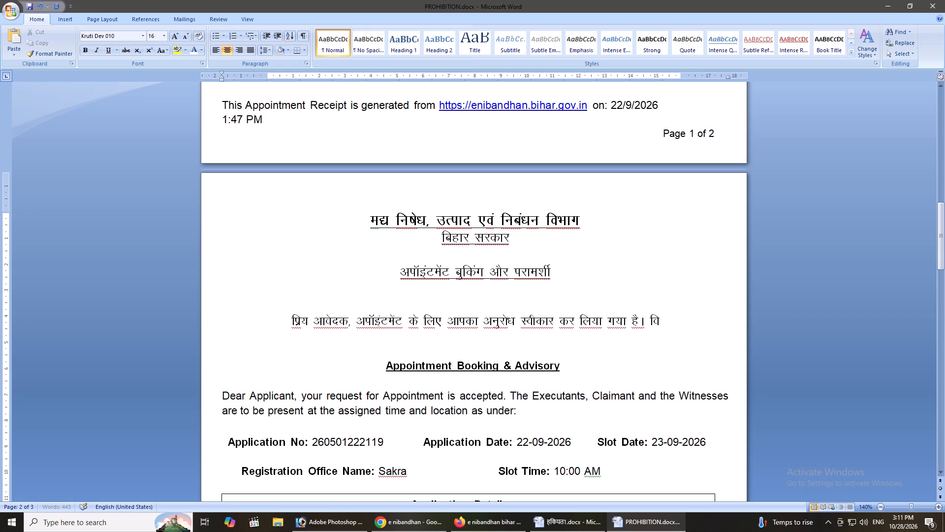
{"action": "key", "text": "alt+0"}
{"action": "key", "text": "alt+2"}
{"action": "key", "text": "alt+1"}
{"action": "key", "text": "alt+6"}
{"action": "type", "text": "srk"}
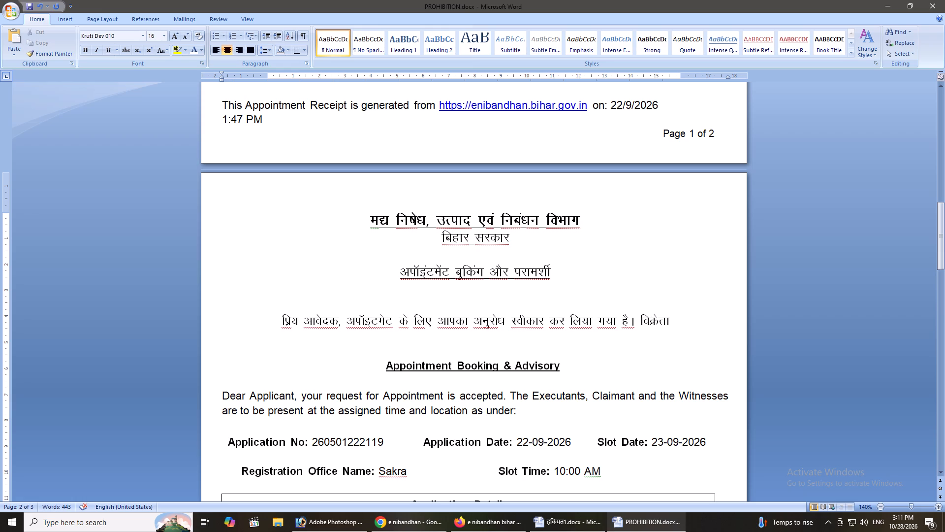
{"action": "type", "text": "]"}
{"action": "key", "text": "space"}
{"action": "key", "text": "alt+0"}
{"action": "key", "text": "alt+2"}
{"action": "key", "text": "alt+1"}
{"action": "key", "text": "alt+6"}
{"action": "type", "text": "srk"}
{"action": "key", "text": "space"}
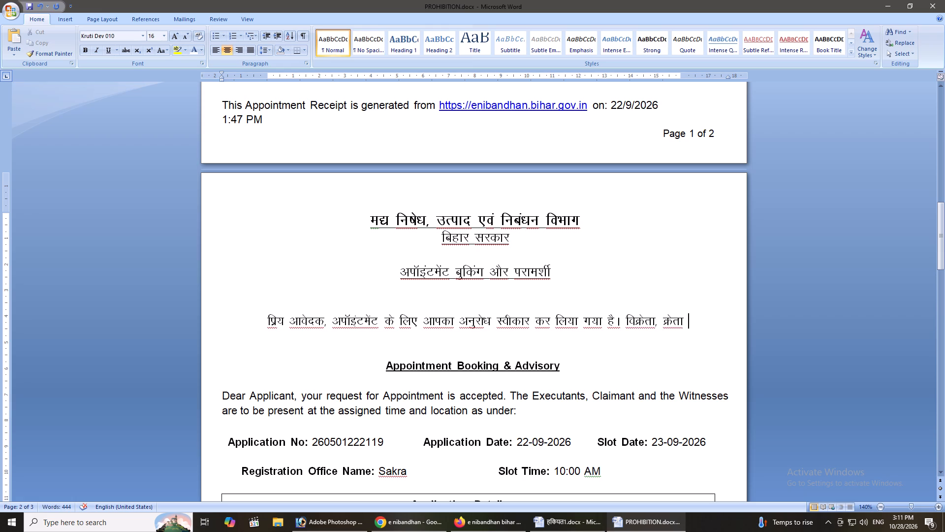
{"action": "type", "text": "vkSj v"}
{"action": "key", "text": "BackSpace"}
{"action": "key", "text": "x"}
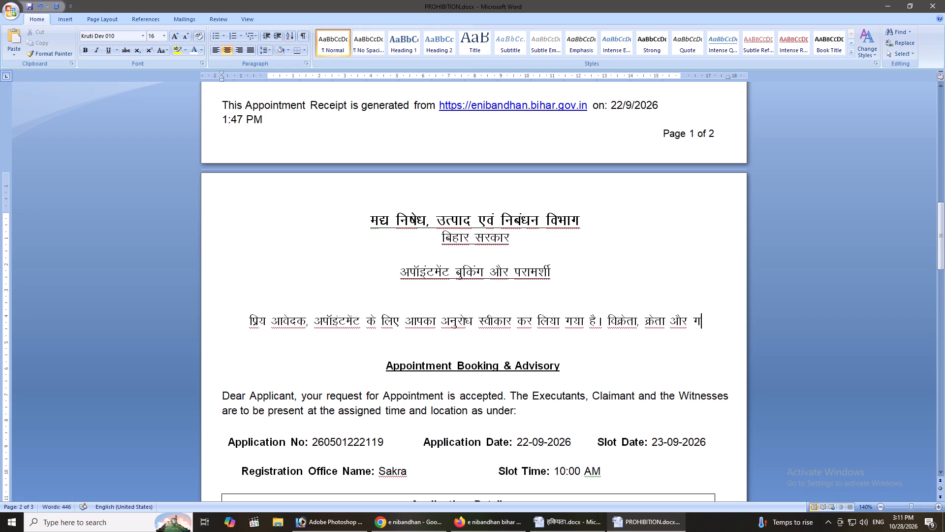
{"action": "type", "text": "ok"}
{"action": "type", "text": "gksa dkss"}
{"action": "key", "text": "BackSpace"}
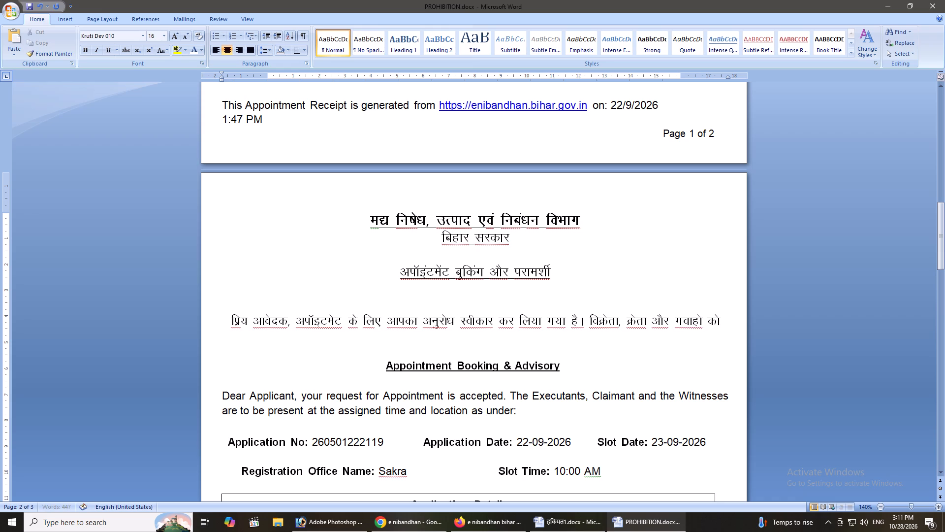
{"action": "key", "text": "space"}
Complete the second sentence with "निर्धारित समय और स्थान पर निम्नानुसार उपस्थित होना है।".
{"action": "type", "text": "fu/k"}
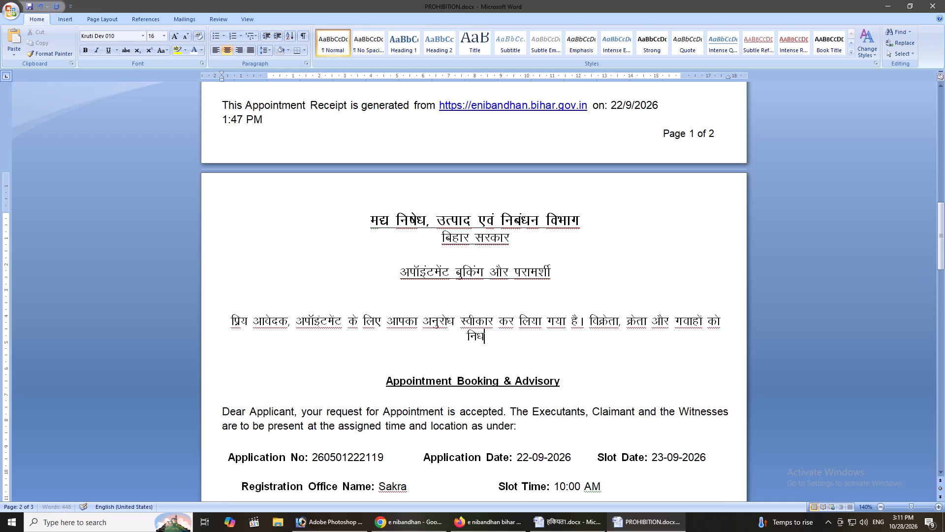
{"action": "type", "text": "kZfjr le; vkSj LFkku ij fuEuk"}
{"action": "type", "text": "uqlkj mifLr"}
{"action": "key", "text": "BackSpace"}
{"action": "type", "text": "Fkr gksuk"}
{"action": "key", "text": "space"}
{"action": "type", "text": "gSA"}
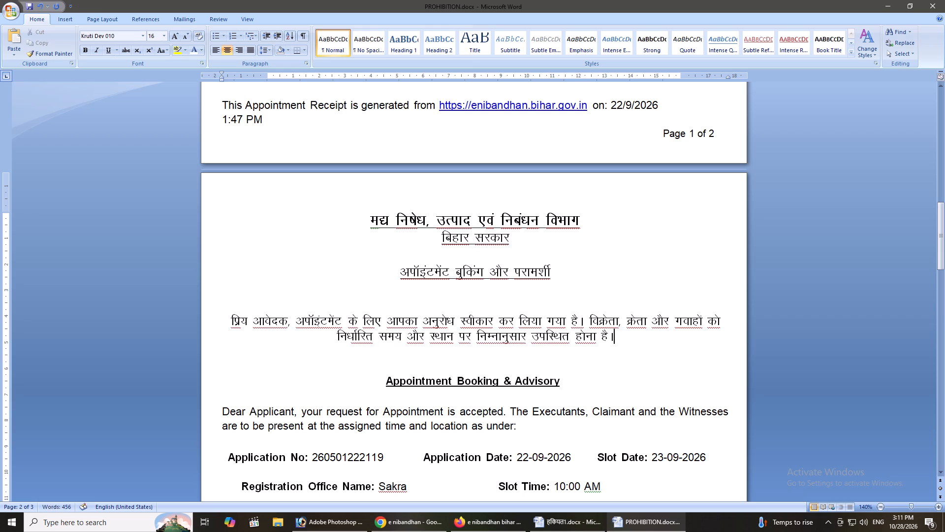
Replace the closing danda of the Hindi paragraph with a colon and add two line breaks after it.
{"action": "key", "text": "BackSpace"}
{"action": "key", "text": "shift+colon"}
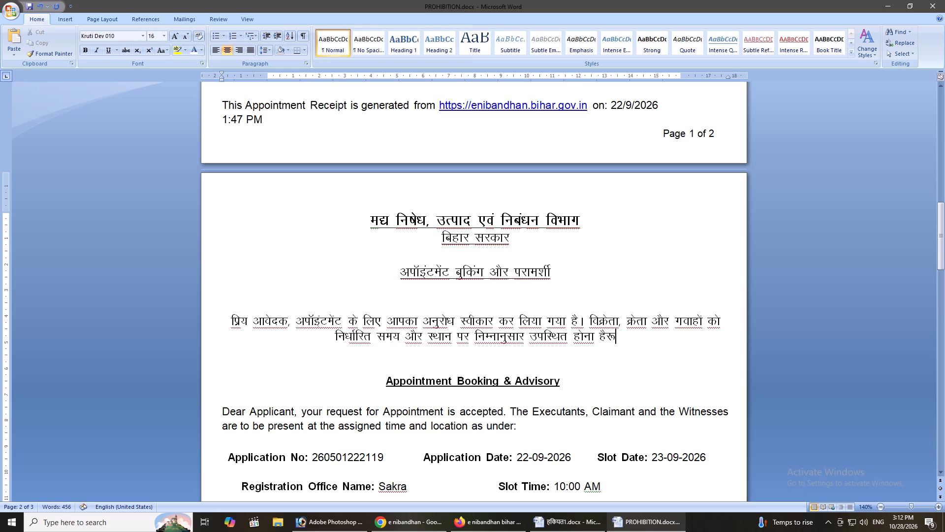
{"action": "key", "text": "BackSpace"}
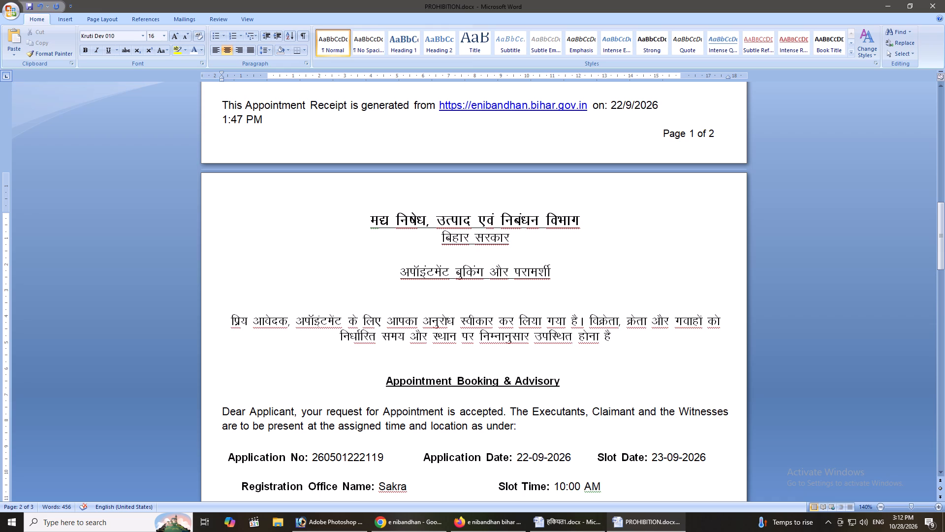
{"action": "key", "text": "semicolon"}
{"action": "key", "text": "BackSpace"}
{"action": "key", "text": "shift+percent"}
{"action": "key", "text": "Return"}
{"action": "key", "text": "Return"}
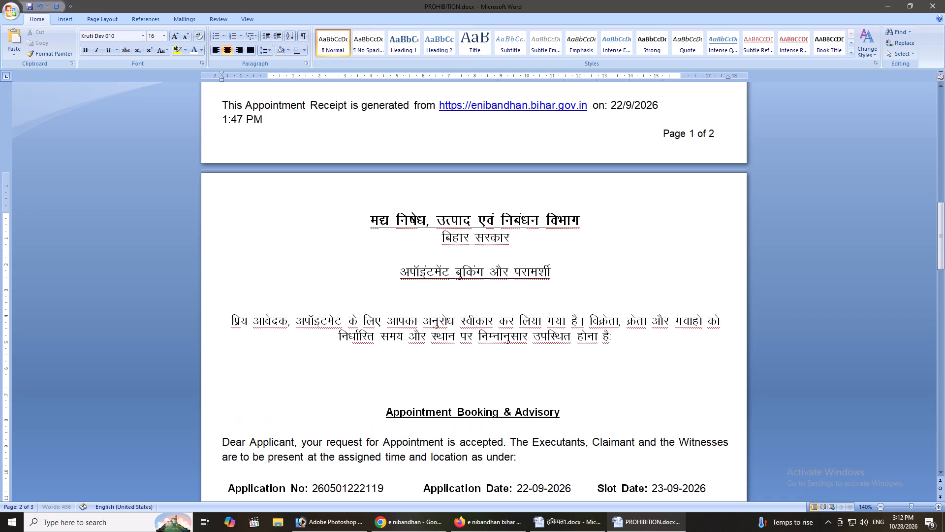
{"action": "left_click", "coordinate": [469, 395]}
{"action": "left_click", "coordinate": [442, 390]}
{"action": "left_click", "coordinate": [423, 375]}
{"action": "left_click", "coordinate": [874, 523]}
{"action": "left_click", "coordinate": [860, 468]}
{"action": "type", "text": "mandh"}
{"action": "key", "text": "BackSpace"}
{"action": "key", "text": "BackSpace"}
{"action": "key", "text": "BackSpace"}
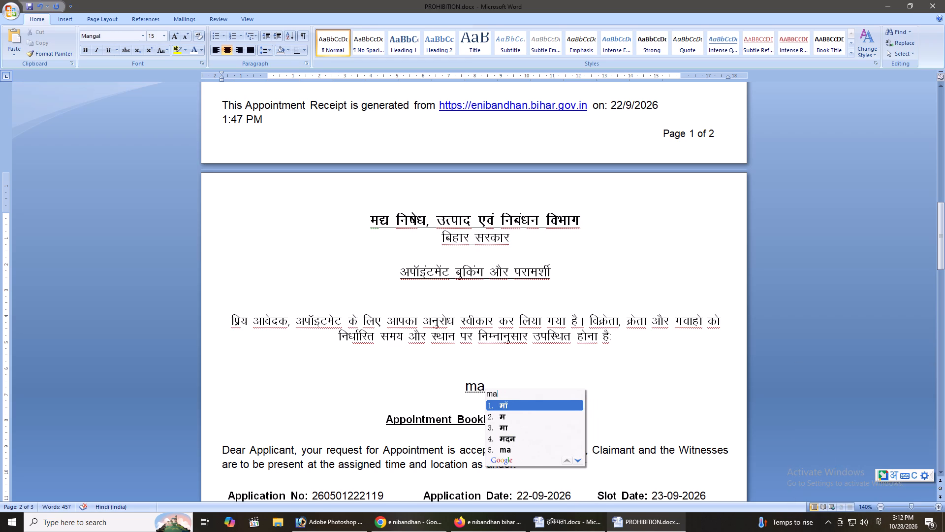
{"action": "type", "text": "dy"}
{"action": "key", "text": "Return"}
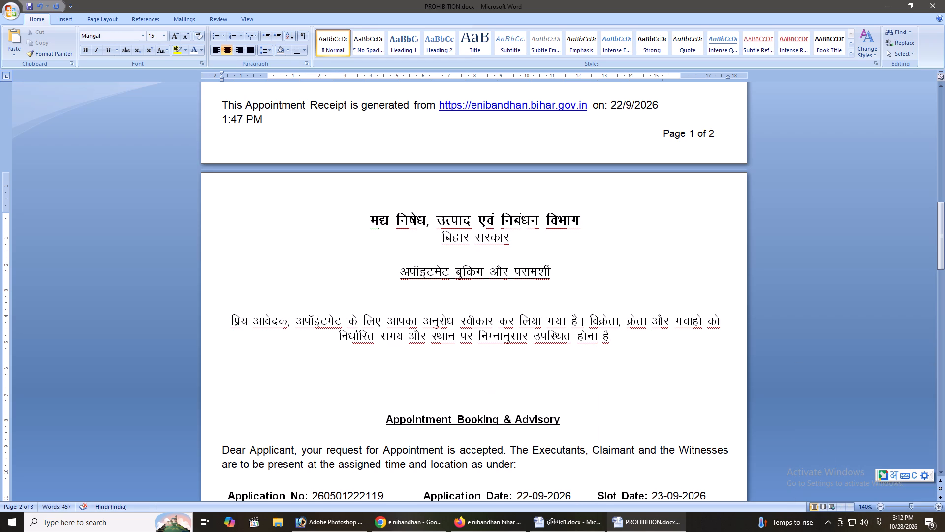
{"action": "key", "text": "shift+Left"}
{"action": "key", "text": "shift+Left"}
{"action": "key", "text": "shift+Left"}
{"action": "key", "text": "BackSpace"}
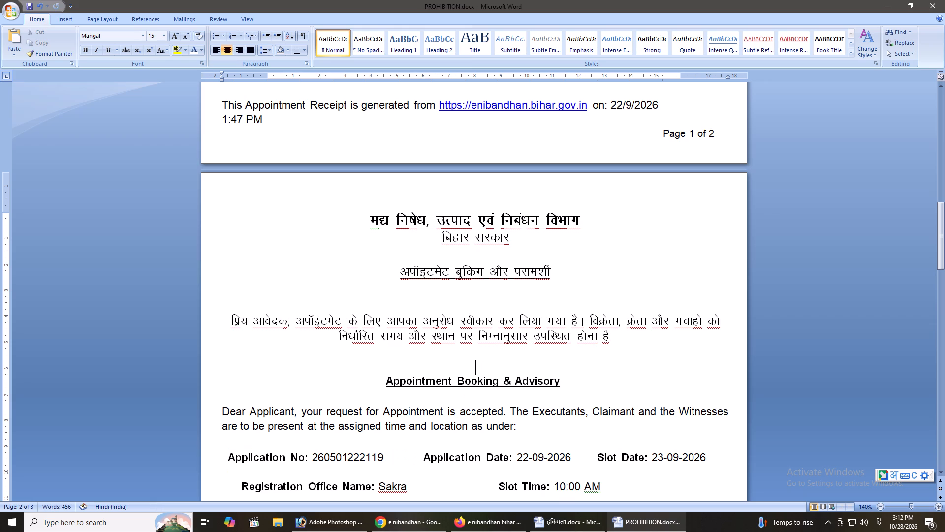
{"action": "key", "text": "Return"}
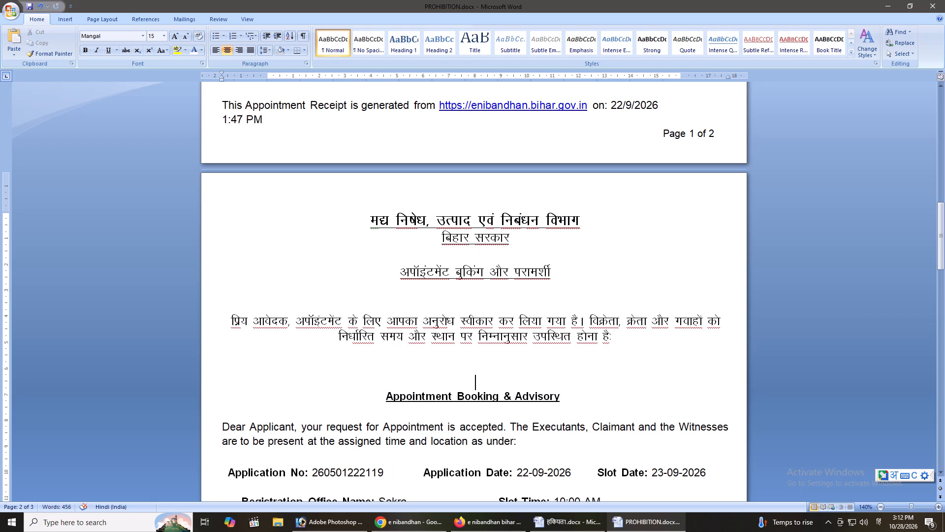
Delete the English heading "Appointment Booking & Advisory" and the "Dear Applicant" paragraph below the Hindi text.
{"action": "left_click_drag", "start_coordinate": [377, 401], "coordinate": [612, 435]}
{"action": "key", "text": "BackSpace"}
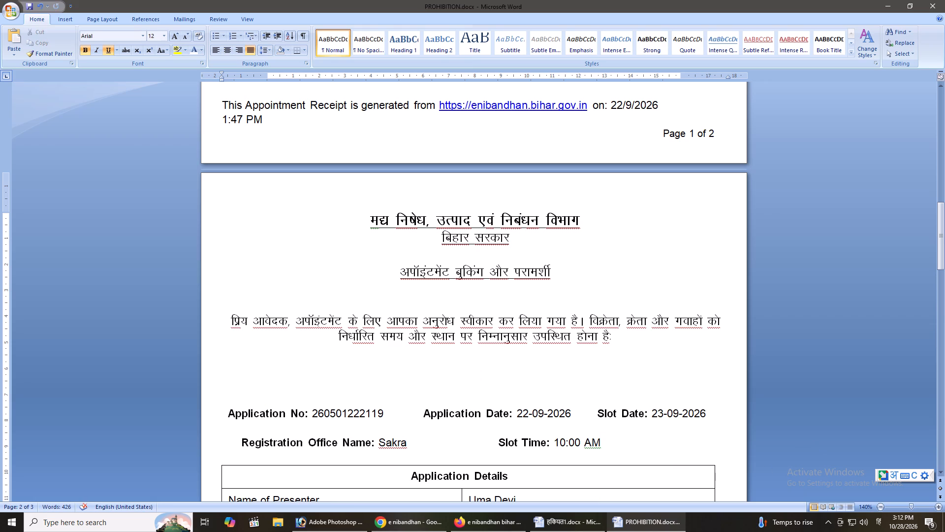
On a new line below the Hindi paragraph, enter "आवेदन संख्या:" in Kruti Dev 010 followed by the application number.
{"action": "left_click", "coordinate": [625, 340]}
{"action": "key", "text": "Return"}
{"action": "key", "text": "Return"}
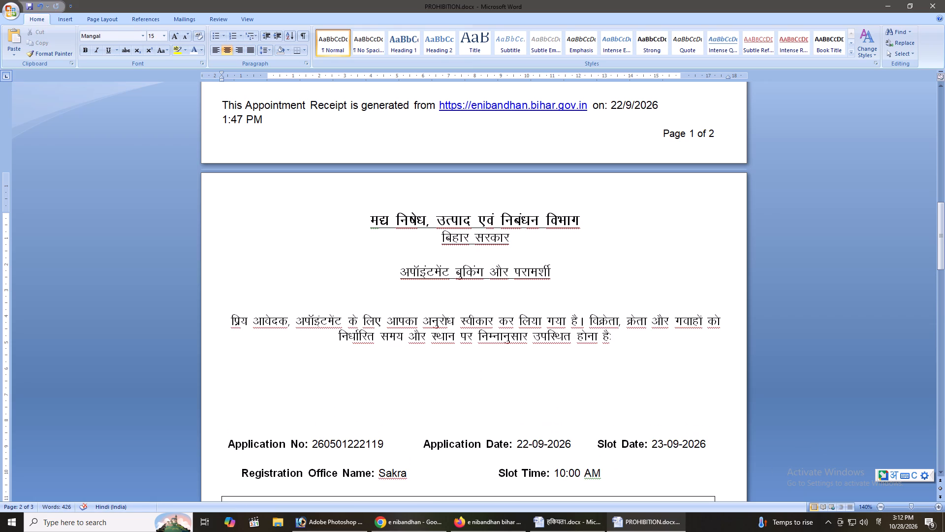
{"action": "key", "text": "BackSpace"}
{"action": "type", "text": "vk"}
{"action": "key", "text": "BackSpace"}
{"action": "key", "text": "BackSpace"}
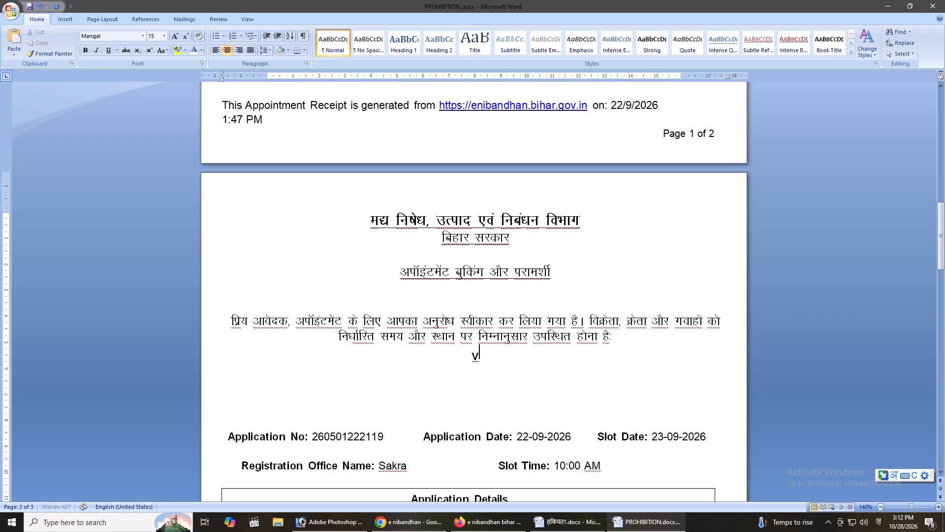
{"action": "left_click", "coordinate": [880, 520]}
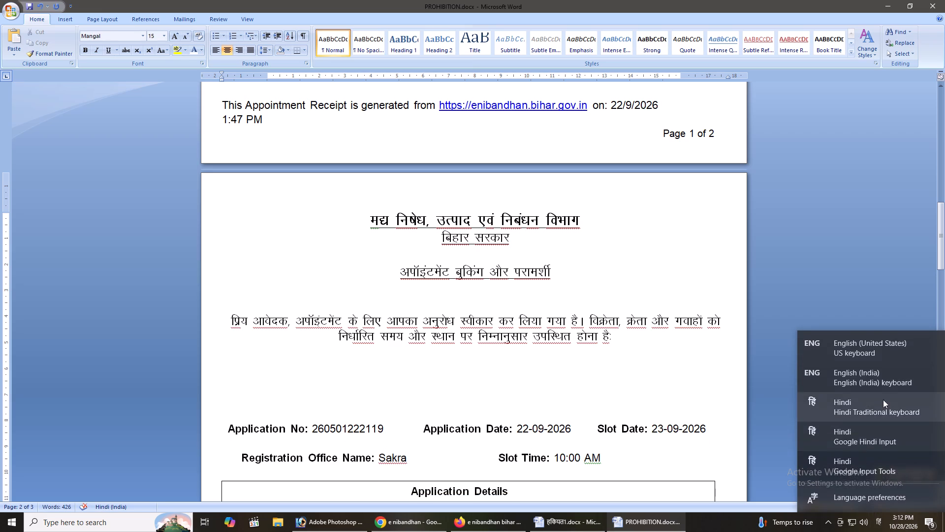
{"action": "left_click", "coordinate": [858, 356]}
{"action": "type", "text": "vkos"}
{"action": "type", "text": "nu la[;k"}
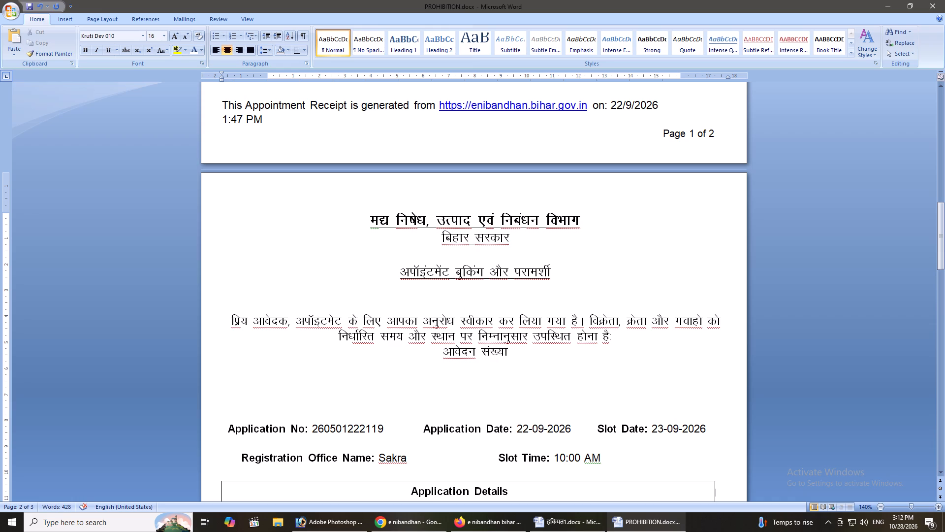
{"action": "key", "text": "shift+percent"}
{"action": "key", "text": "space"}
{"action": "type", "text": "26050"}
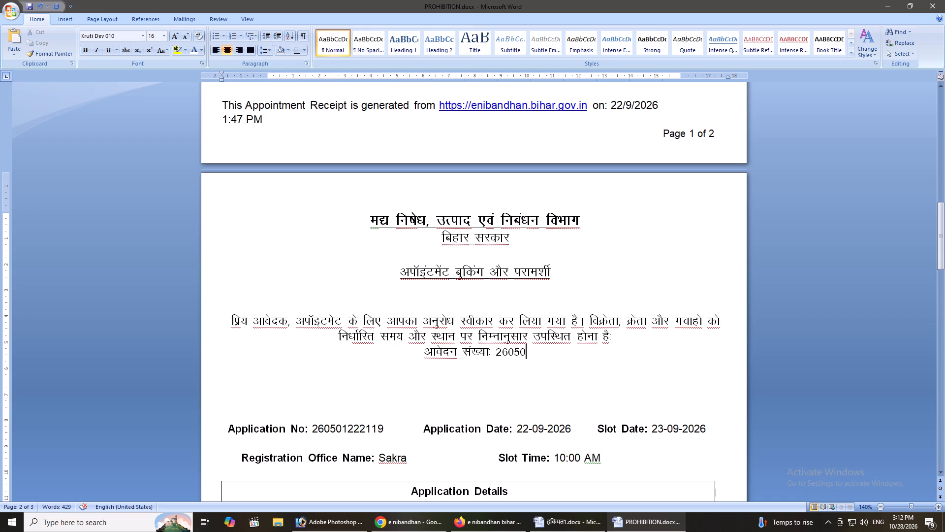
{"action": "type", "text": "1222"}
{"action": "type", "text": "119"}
Add "आवेदन दिनांक: 22 09 2026" after the application number, with spaces separating the date parts.
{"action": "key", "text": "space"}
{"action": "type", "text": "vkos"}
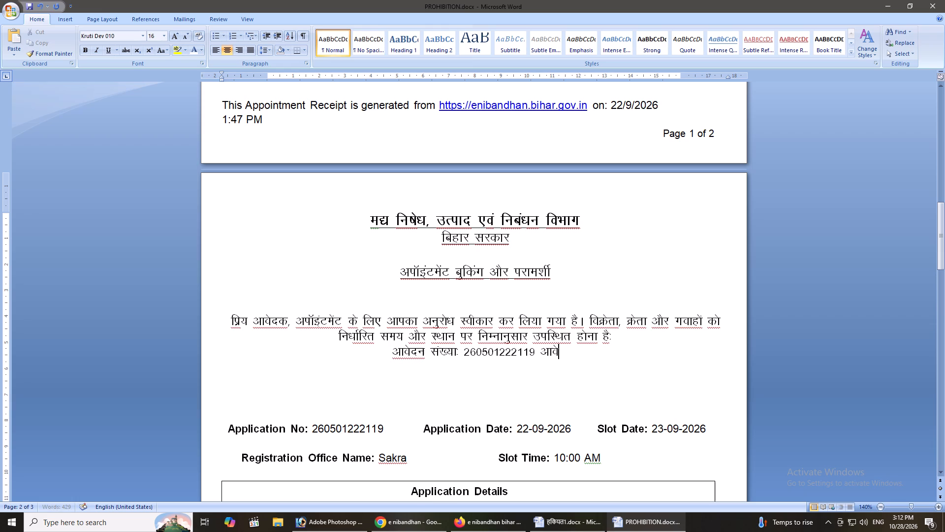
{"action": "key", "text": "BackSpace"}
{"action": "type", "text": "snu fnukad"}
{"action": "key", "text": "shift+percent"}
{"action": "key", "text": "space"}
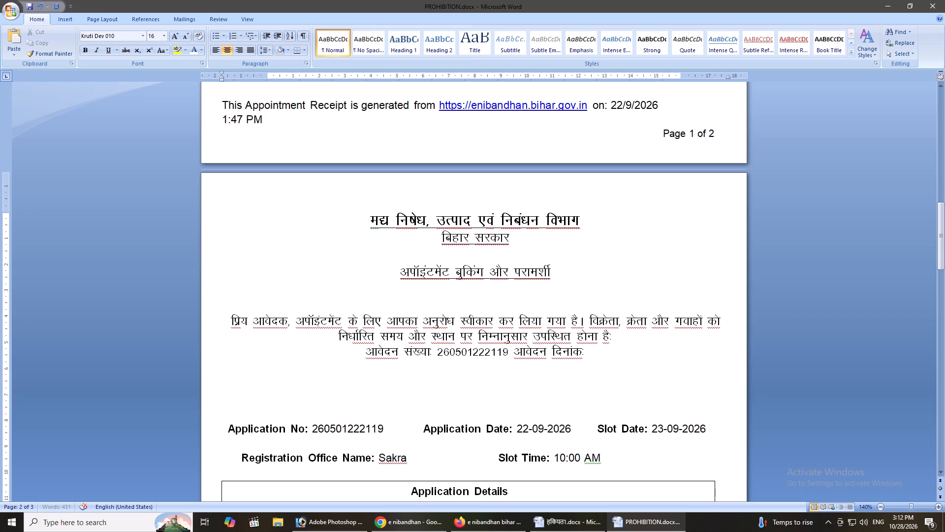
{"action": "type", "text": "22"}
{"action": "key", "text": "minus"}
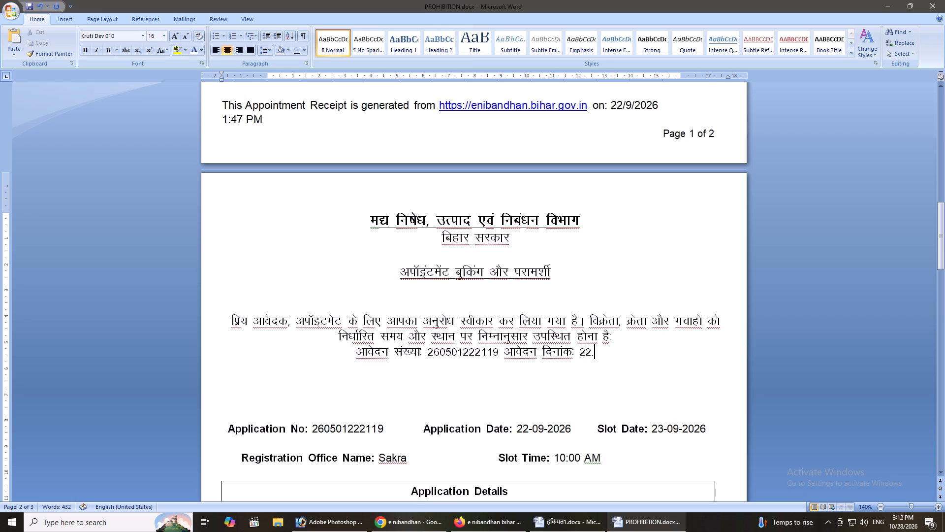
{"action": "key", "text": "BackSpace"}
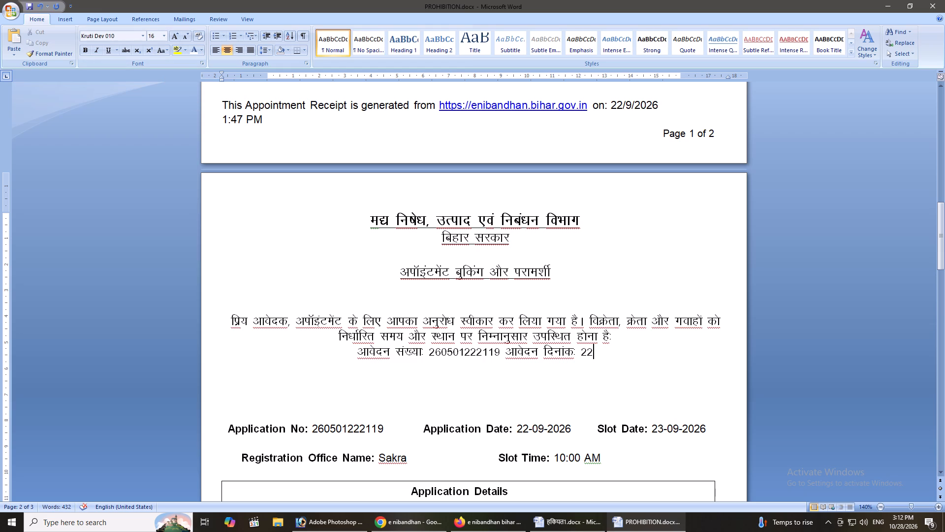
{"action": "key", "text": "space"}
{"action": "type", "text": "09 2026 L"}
Complete the line with "स्लॉट दिनांक: 23 09 2026".
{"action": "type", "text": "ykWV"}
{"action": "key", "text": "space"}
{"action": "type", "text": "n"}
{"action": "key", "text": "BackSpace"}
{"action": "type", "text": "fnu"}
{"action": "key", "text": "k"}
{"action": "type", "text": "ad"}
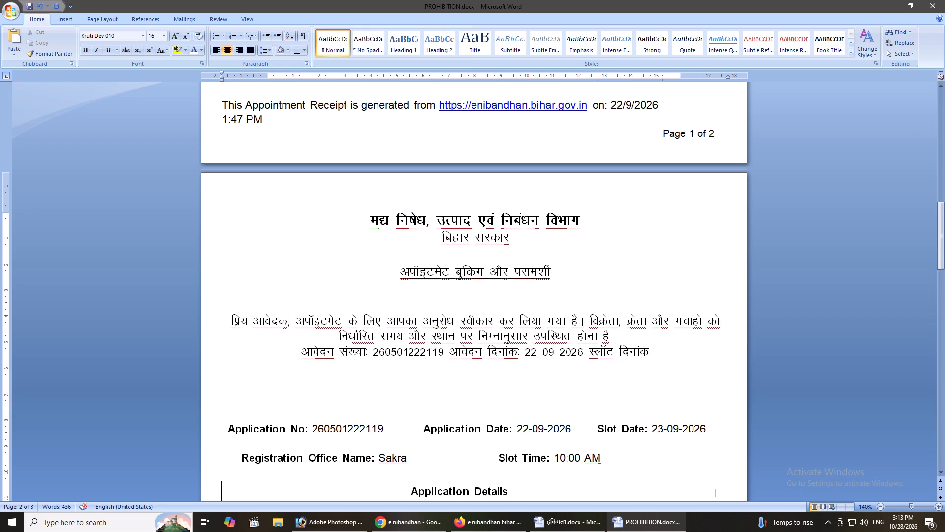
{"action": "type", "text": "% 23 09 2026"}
Start a new line with the registration office entry "निबंधन कार्यालय का नाम: सकरा".
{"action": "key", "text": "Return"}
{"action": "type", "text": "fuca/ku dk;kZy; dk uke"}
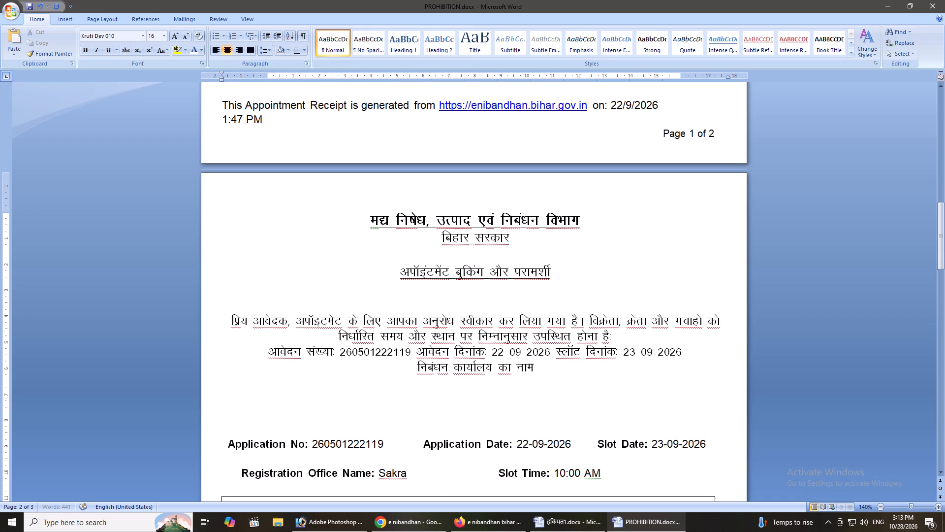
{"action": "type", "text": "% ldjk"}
Add "स्लॉट समय: 10:00" after the registration office name.
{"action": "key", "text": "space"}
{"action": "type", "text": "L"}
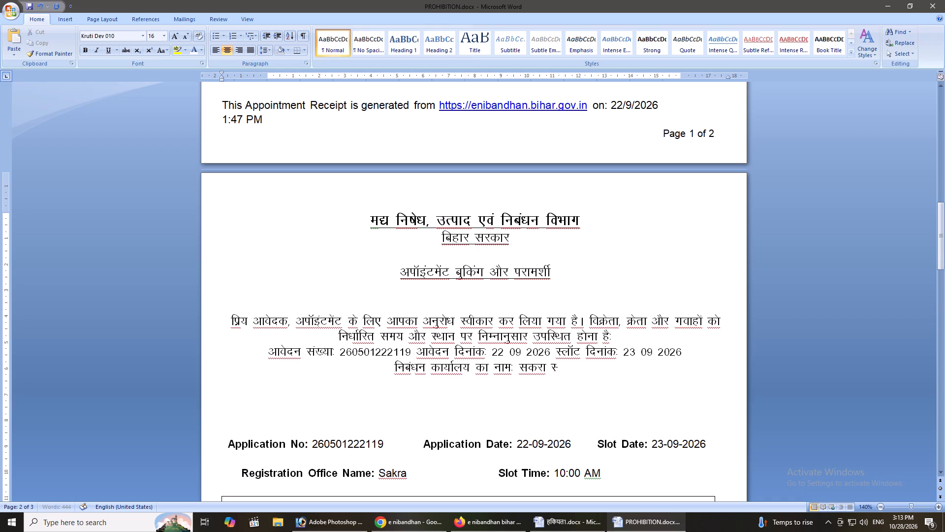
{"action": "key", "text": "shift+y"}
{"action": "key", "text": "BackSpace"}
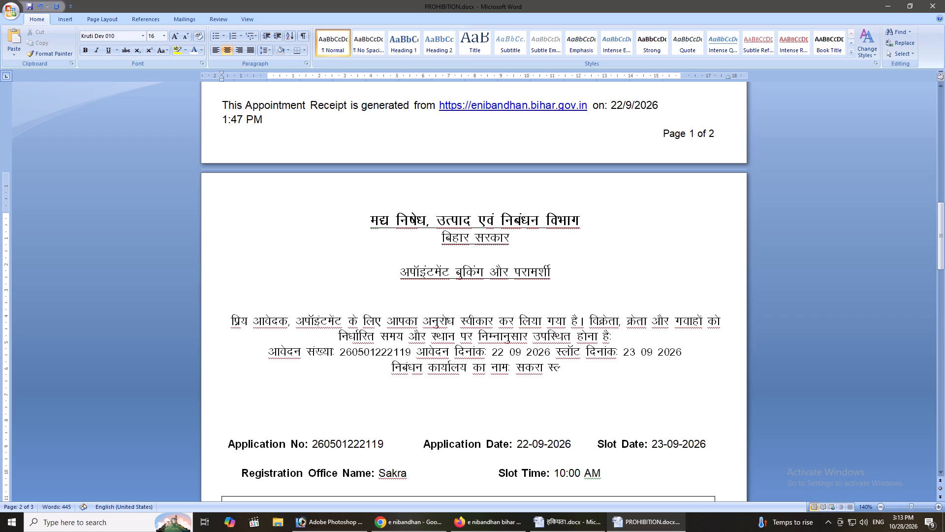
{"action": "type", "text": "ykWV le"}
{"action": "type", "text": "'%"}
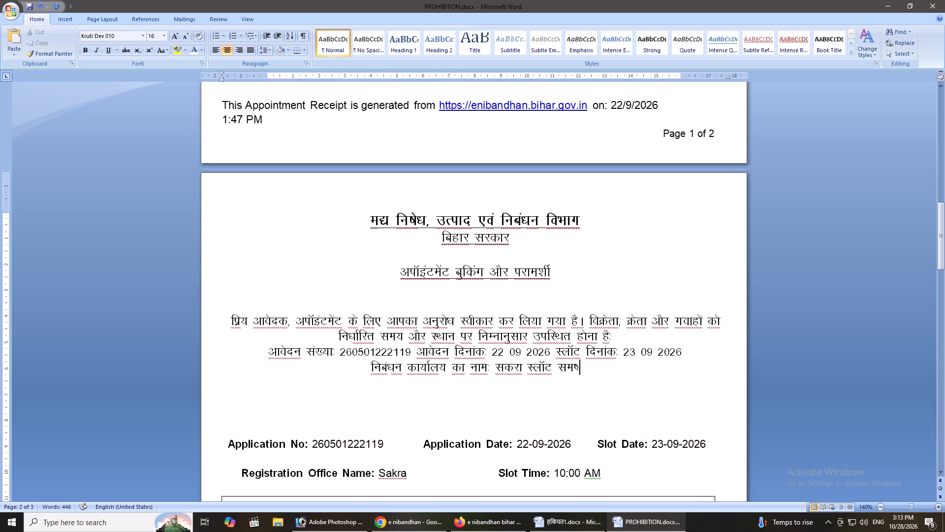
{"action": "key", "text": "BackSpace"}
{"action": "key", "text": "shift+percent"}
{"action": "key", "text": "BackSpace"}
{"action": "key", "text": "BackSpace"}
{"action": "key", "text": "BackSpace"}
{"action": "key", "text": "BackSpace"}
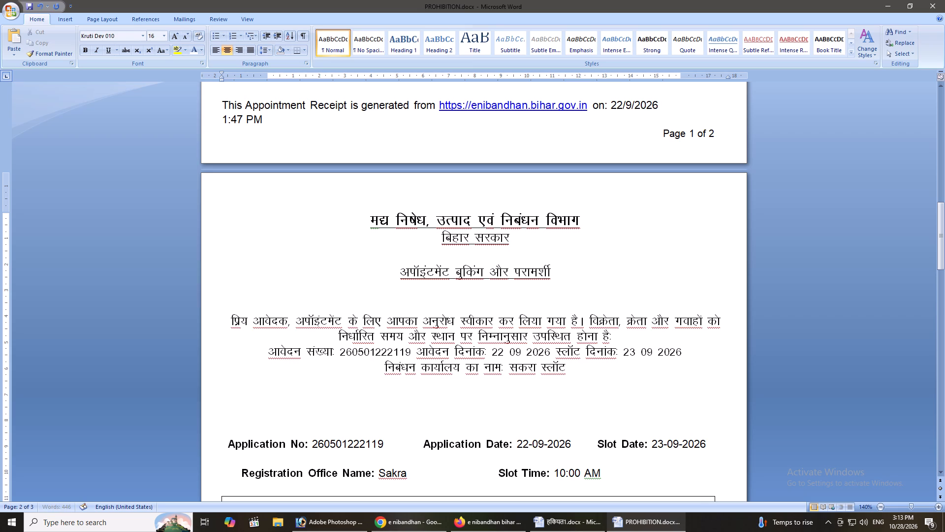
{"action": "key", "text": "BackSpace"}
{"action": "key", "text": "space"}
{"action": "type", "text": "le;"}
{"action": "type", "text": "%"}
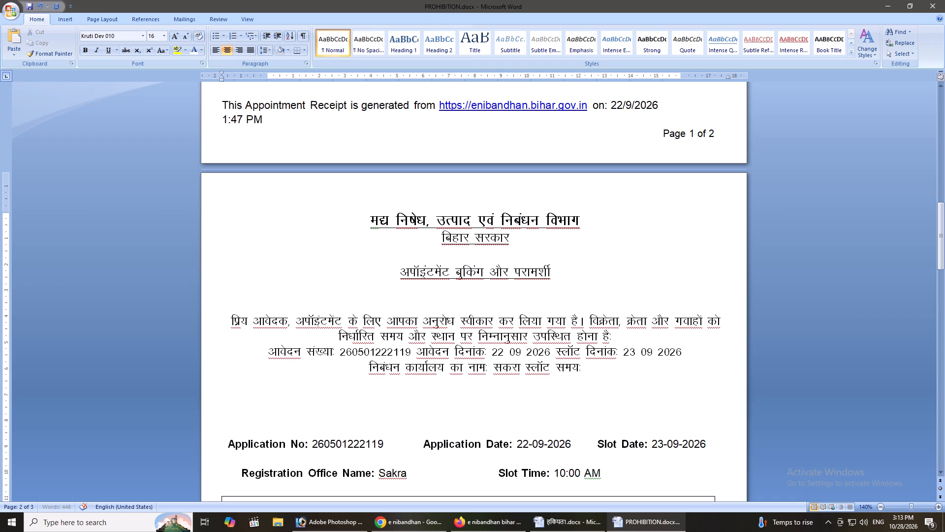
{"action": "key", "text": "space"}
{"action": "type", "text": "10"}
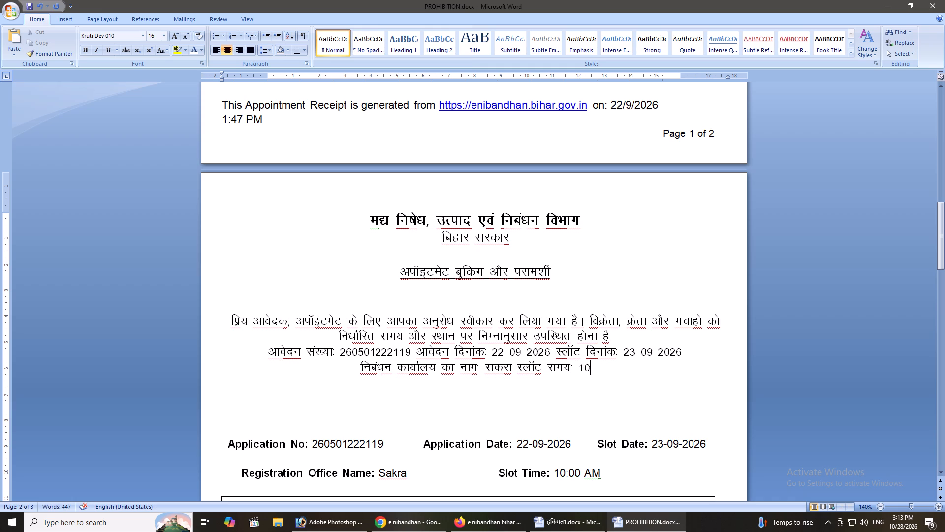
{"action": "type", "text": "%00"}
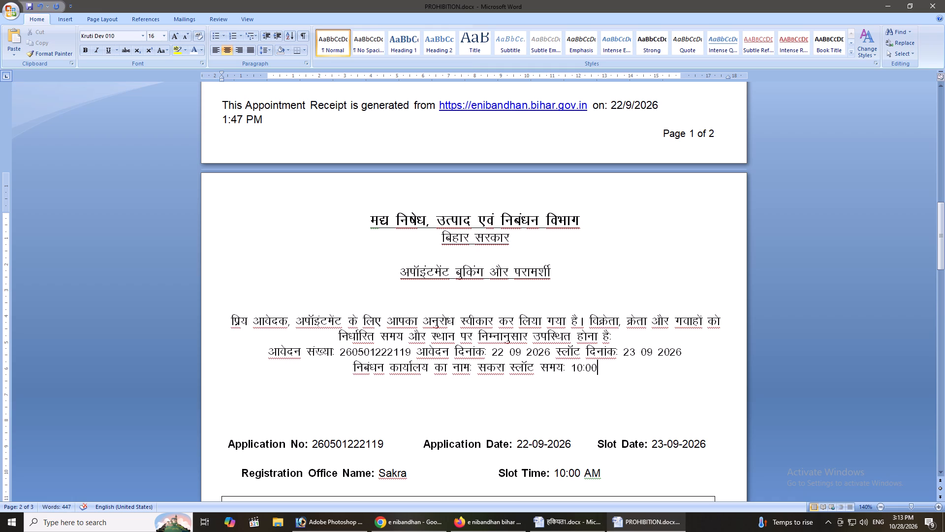
Copy "AM" from the English Slot Time on the first page and paste it after 10:00 in the Hindi line.
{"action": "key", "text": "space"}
{"action": "scroll", "coordinate": [635, 388], "scroll_direction": "down", "scroll_amount": 1}
{"action": "scroll", "coordinate": [635, 388], "scroll_direction": "up", "scroll_amount": 15}
{"action": "scroll", "coordinate": [614, 319], "scroll_direction": "up", "scroll_amount": 2}
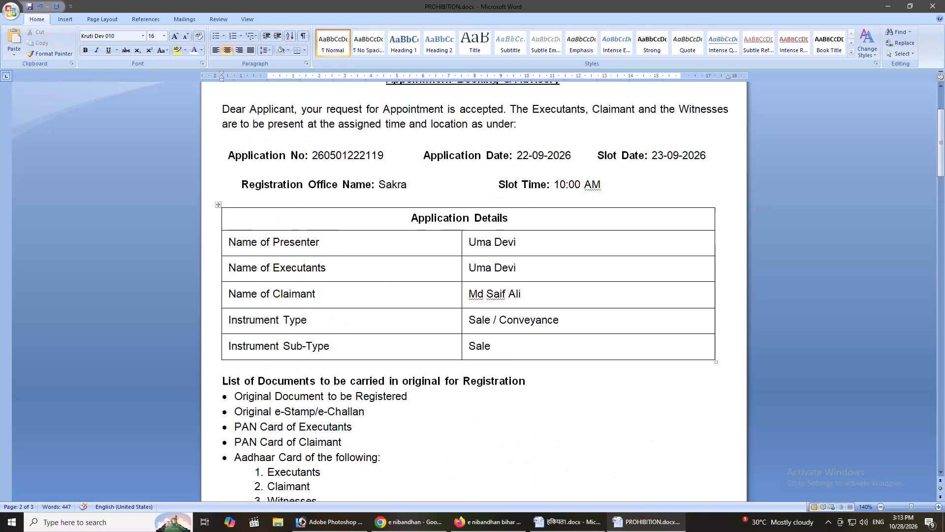
{"action": "scroll", "coordinate": [614, 319], "scroll_direction": "up", "scroll_amount": 5}
{"action": "left_click_drag", "start_coordinate": [598, 286], "coordinate": [583, 287]}
{"action": "key", "text": "ctrl+c"}
{"action": "scroll", "coordinate": [602, 368], "scroll_direction": "down", "scroll_amount": 7}
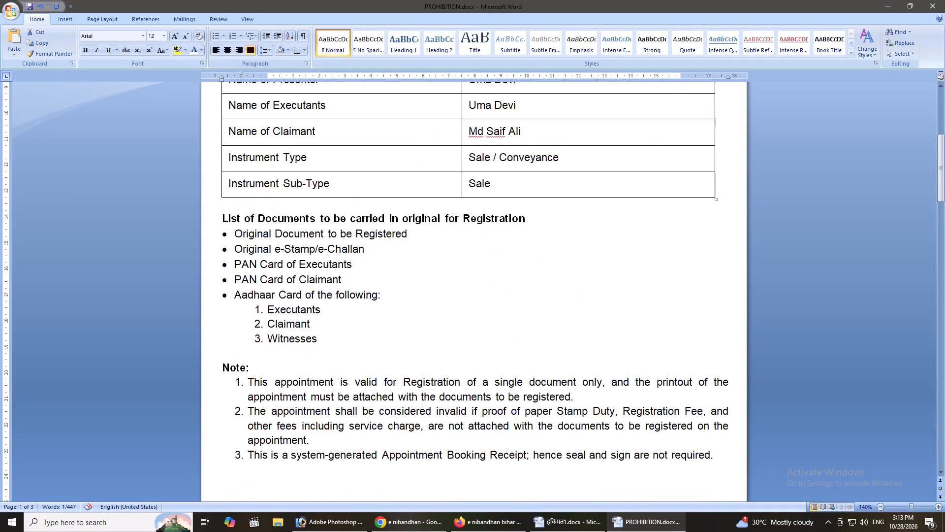
{"action": "scroll", "coordinate": [632, 427], "scroll_direction": "down", "scroll_amount": 12}
{"action": "left_click", "coordinate": [612, 437]}
{"action": "key", "text": "ctrl+v"}
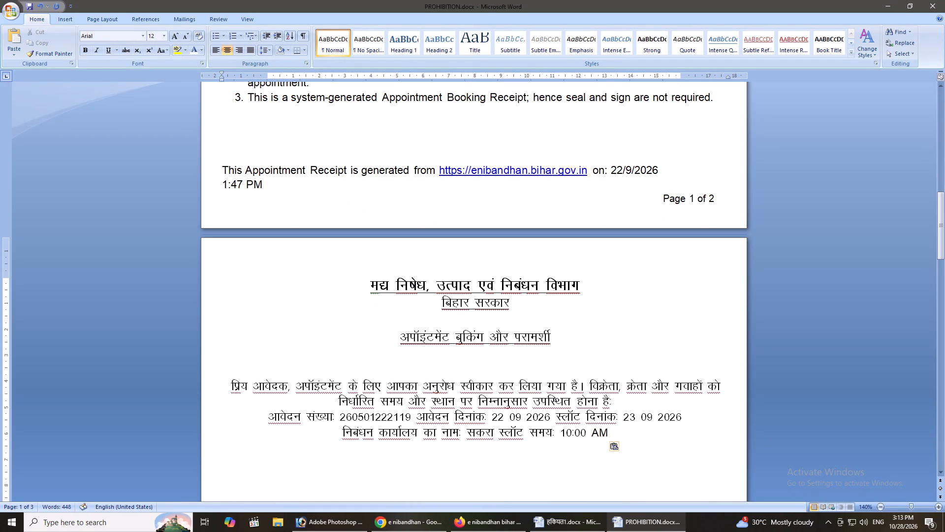
Reduce the pasted "AM" to font size 11, leaving it non-bold.
{"action": "key", "text": "shift+Left"}
{"action": "key", "text": "shift+Left"}
{"action": "key", "text": "ctrl+b"}
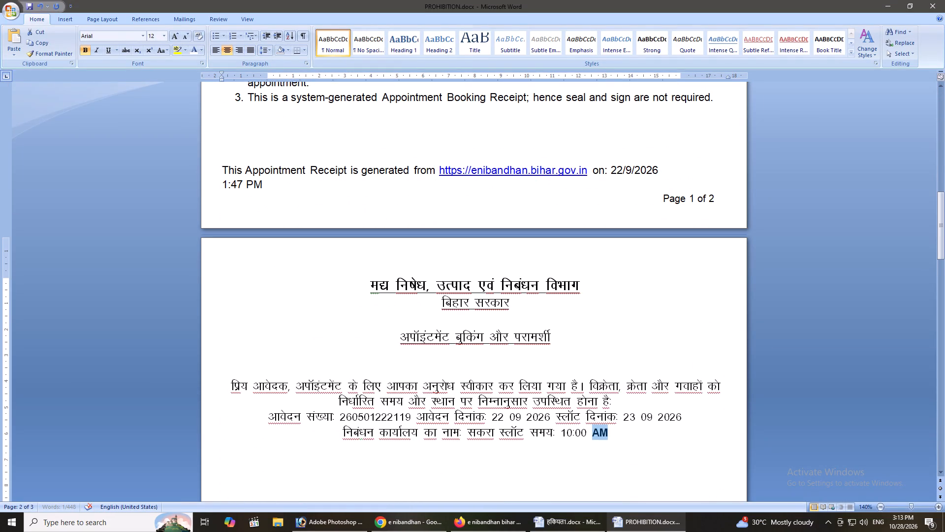
{"action": "key", "text": "ctrl+b"}
{"action": "key", "text": "ctrl+bracketleft"}
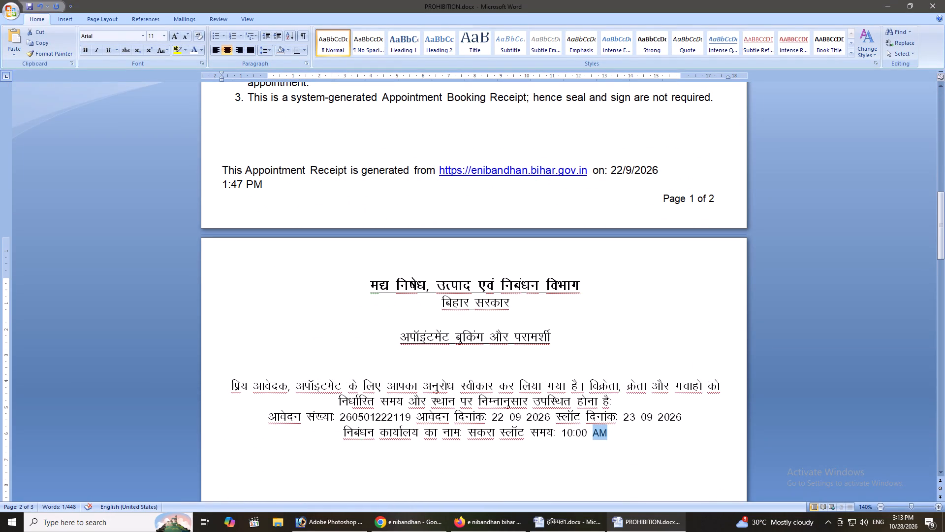
Separate the parts of the Hindi line's slot date with Arial hyphens instead of spaces, making it 23-09-2026.
{"action": "key", "text": "Left"}
{"action": "key", "text": "Right"}
{"action": "key", "text": "shift+Left"}
{"action": "key", "text": "ctrl+c"}
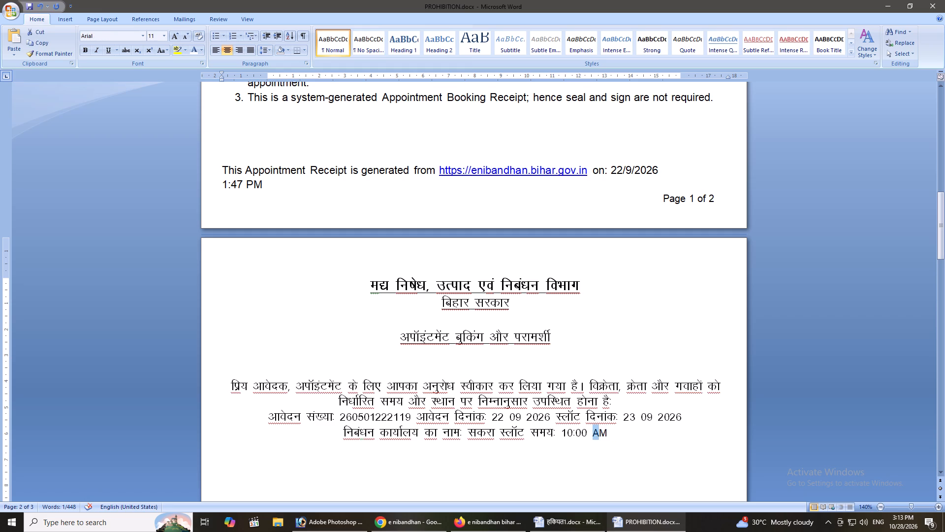
{"action": "left_click", "coordinate": [638, 419]}
{"action": "key", "text": "Right"}
{"action": "key", "text": "BackSpace"}
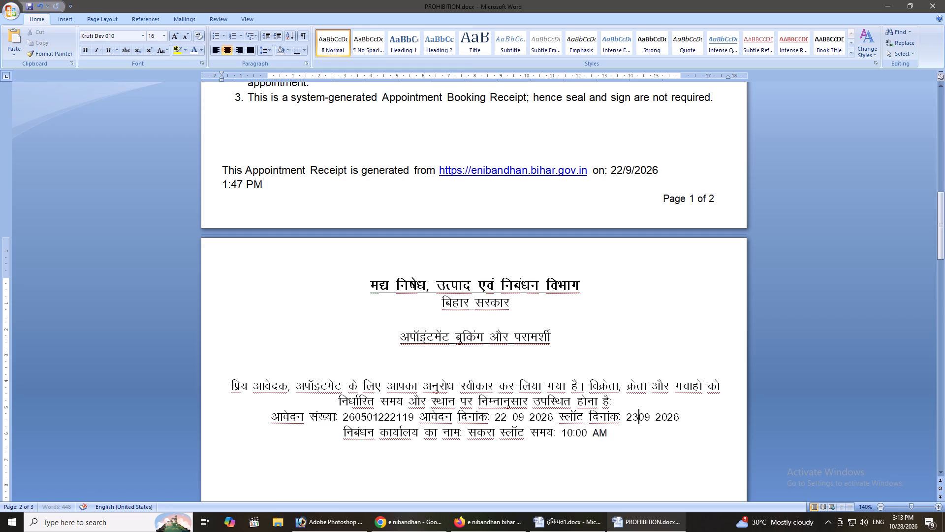
{"action": "key", "text": "ctrl+v"}
{"action": "key", "text": "BackSpace"}
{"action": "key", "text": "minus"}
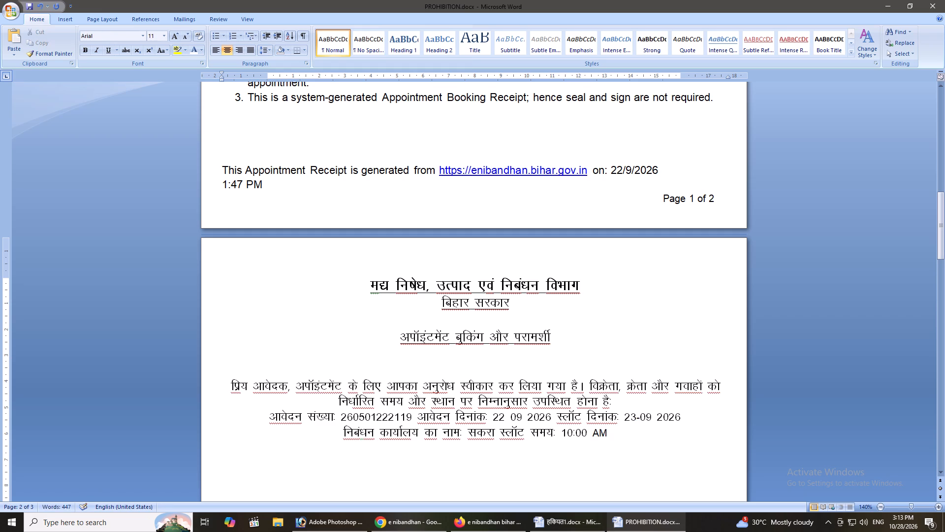
{"action": "key", "text": "Right"}
{"action": "key", "text": "Left"}
{"action": "key", "text": "shift+Left"}
{"action": "key", "text": "ctrl+c"}
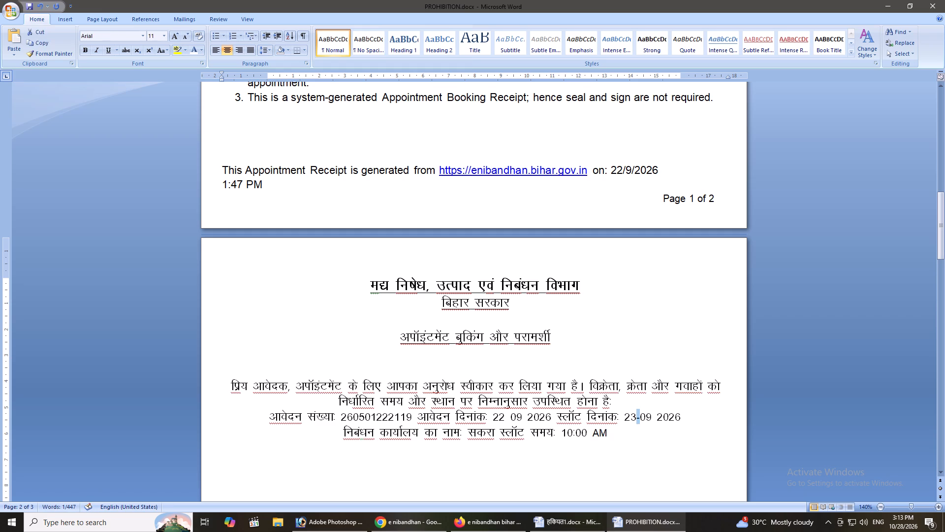
{"action": "key", "text": "Right"}
{"action": "key", "text": "Right"}
{"action": "key", "text": "Right"}
{"action": "key", "text": "shift+Right"}
{"action": "key", "text": "ctrl+v"}
Replace the spaces in the Hindi application date with the same copied hyphen, making it 22-09-2026.
{"action": "key", "text": "Left"}
{"action": "key", "text": "Left"}
{"action": "key", "text": "Left"}
{"action": "key", "text": "Left"}
{"action": "key", "text": "Left"}
{"action": "key", "text": "Left"}
{"action": "key", "text": "Left"}
{"action": "key", "text": "Left"}
{"action": "key", "text": "Left"}
{"action": "key", "text": "Left"}
{"action": "key", "text": "Left"}
{"action": "key", "text": "Left"}
{"action": "key", "text": "Left"}
{"action": "key", "text": "Left"}
{"action": "key", "text": "Left"}
{"action": "key", "text": "Left"}
{"action": "key", "text": "Left"}
{"action": "key", "text": "Left"}
{"action": "key", "text": "Left"}
{"action": "key", "text": "Left"}
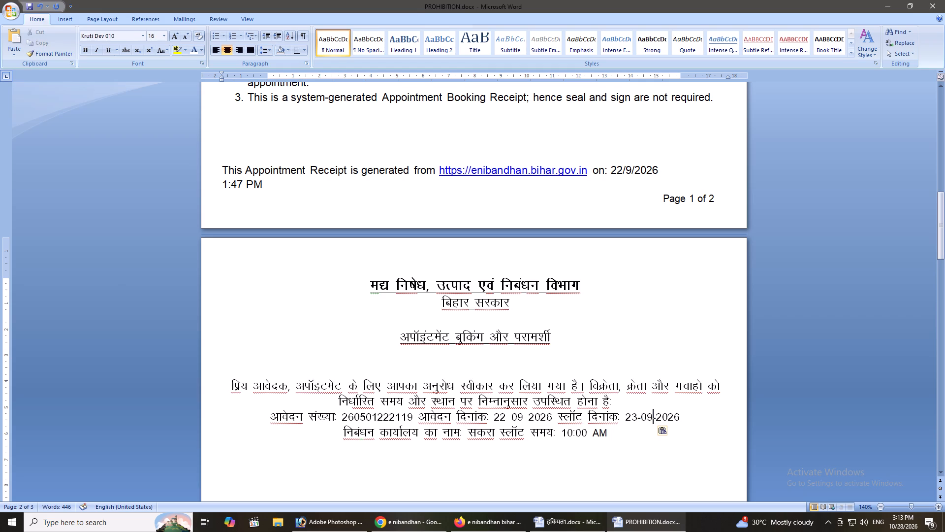
{"action": "key", "text": "Left"}
{"action": "key", "text": "Left"}
{"action": "key", "text": "shift+Left"}
{"action": "key", "text": "ctrl+v"}
{"action": "key", "text": "Left"}
{"action": "key", "text": "Left"}
{"action": "key", "text": "Left"}
{"action": "key", "text": "shift+Left"}
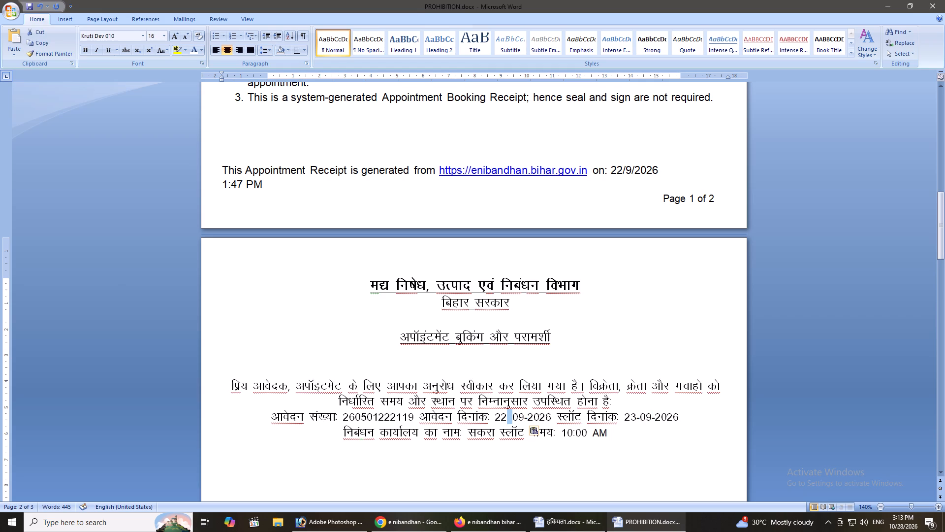
{"action": "key", "text": "ctrl+v"}
Insert a space before the colon after "आवेदन दिनांक" and after "स्लॉट दिनांक".
{"action": "key", "text": "Left"}
{"action": "key", "text": "Left"}
{"action": "key", "text": "Left"}
{"action": "key", "text": "Left"}
{"action": "key", "text": "Left"}
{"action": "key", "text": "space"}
{"action": "key", "text": "Right"}
{"action": "key", "text": "Right"}
{"action": "key", "text": "Right"}
{"action": "key", "text": "Right"}
{"action": "key", "text": "Right"}
{"action": "key", "text": "Right"}
{"action": "key", "text": "Right"}
{"action": "key", "text": "Right"}
{"action": "key", "text": "Right"}
{"action": "key", "text": "Right"}
{"action": "key", "text": "Right"}
{"action": "key", "text": "Right"}
{"action": "key", "text": "Right"}
{"action": "key", "text": "Right"}
{"action": "key", "text": "Right"}
{"action": "key", "text": "Right"}
{"action": "key", "text": "Right"}
{"action": "key", "text": "Right"}
{"action": "key", "text": "Right"}
{"action": "key", "text": "Right"}
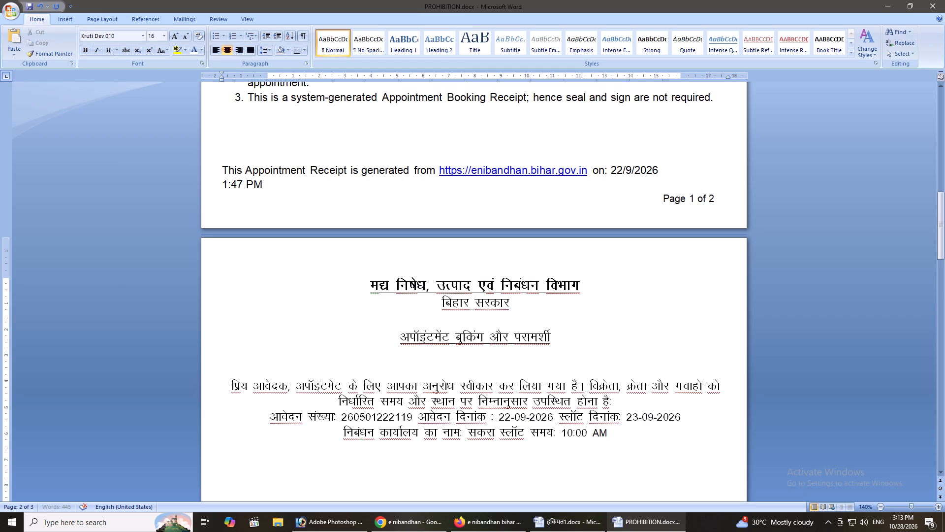
{"action": "key", "text": "Right"}
{"action": "key", "text": "Right"}
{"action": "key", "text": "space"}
Insert a space before the colon after "निबंधन कार्यालय का नाम" and after "स्लॉट समय".
{"action": "key", "text": "Right"}
{"action": "key", "text": "Right"}
{"action": "key", "text": "Right"}
{"action": "key", "text": "Right"}
{"action": "key", "text": "Right"}
{"action": "key", "text": "Right"}
{"action": "key", "text": "Right"}
{"action": "key", "text": "Right"}
{"action": "key", "text": "Right"}
{"action": "key", "text": "Right"}
{"action": "key", "text": "Right"}
{"action": "key", "text": "Right"}
{"action": "key", "text": "Right"}
{"action": "key", "text": "Right"}
{"action": "key", "text": "Right"}
{"action": "key", "text": "Right"}
{"action": "key", "text": "Right"}
{"action": "key", "text": "Right"}
{"action": "key", "text": "Right"}
{"action": "key", "text": "Right"}
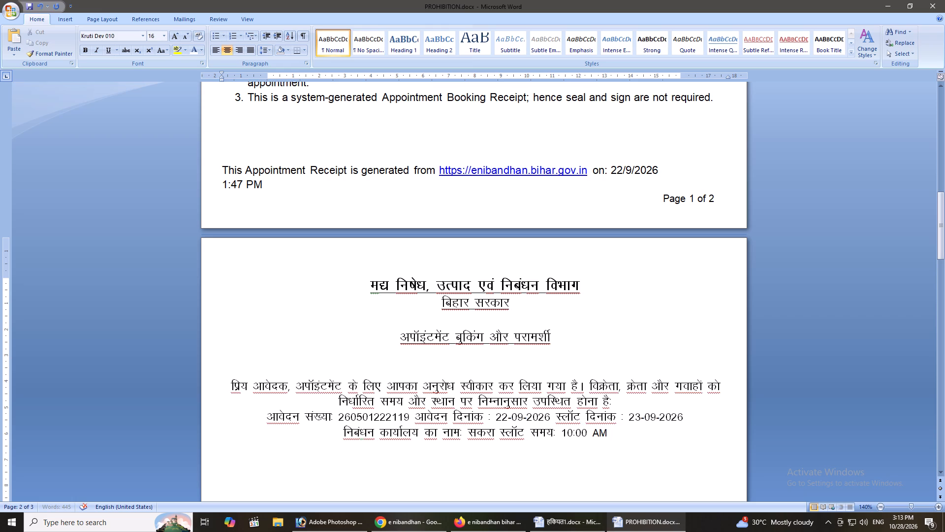
{"action": "key", "text": "Right"}
{"action": "key", "text": "Right"}
{"action": "key", "text": "Left"}
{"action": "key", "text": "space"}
{"action": "key", "text": "Right"}
{"action": "key", "text": "Right"}
{"action": "key", "text": "Right"}
{"action": "key", "text": "Right"}
{"action": "key", "text": "Right"}
{"action": "key", "text": "Right"}
{"action": "key", "text": "Right"}
{"action": "key", "text": "Right"}
{"action": "key", "text": "Right"}
{"action": "key", "text": "Right"}
{"action": "key", "text": "Right"}
{"action": "key", "text": "Right"}
{"action": "key", "text": "Right"}
{"action": "key", "text": "Right"}
{"action": "key", "text": "Right"}
{"action": "key", "text": "Right"}
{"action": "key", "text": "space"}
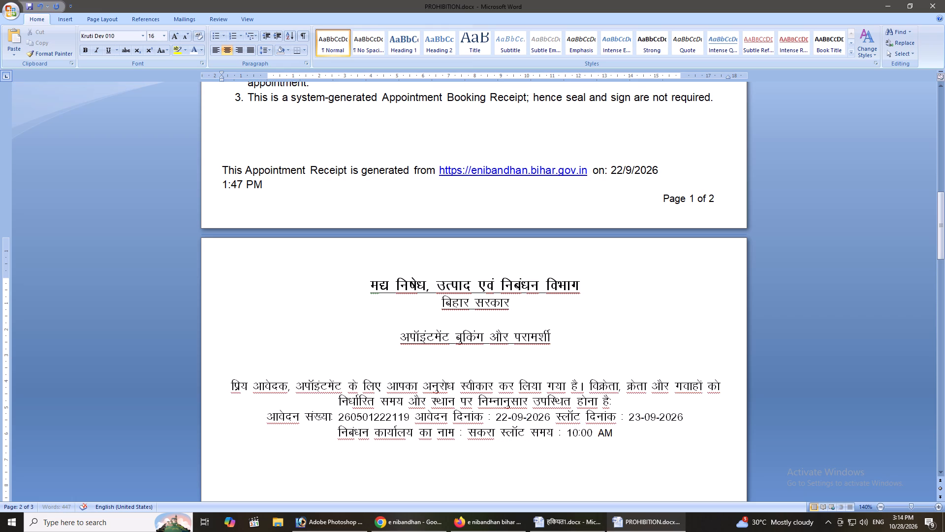
{"action": "key", "text": "Right"}
Insert a space before the colon after "आवेदन संख्या".
{"action": "left_click", "coordinate": [328, 413]}
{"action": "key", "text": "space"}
{"action": "key", "text": "ctrl+z"}
{"action": "key", "text": "Right"}
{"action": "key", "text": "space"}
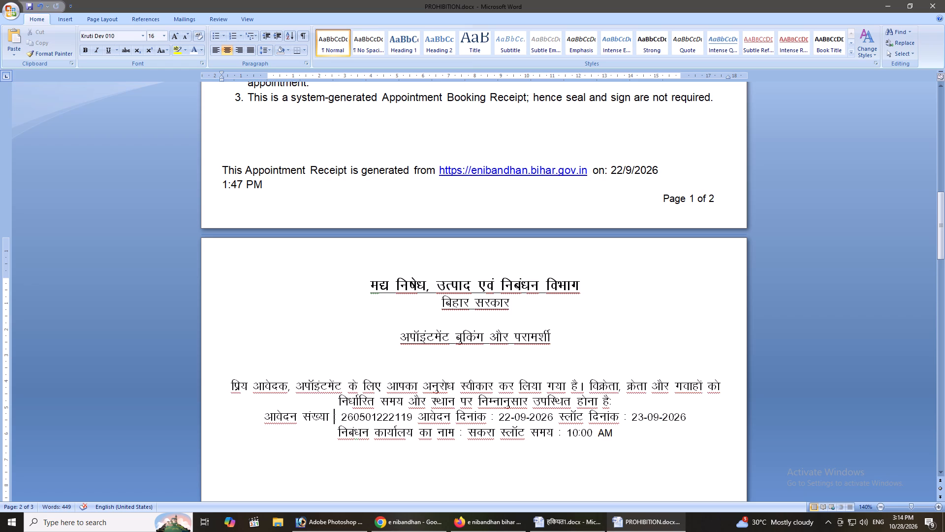
Make the labels "आवेदन संख्या :", "आवेदन दिनांक :" and "स्लॉट दिनांक :" bold, leaving their values regular.
{"action": "left_click_drag", "start_coordinate": [263, 416], "coordinate": [341, 417]}
{"action": "key", "text": "ctrl+b"}
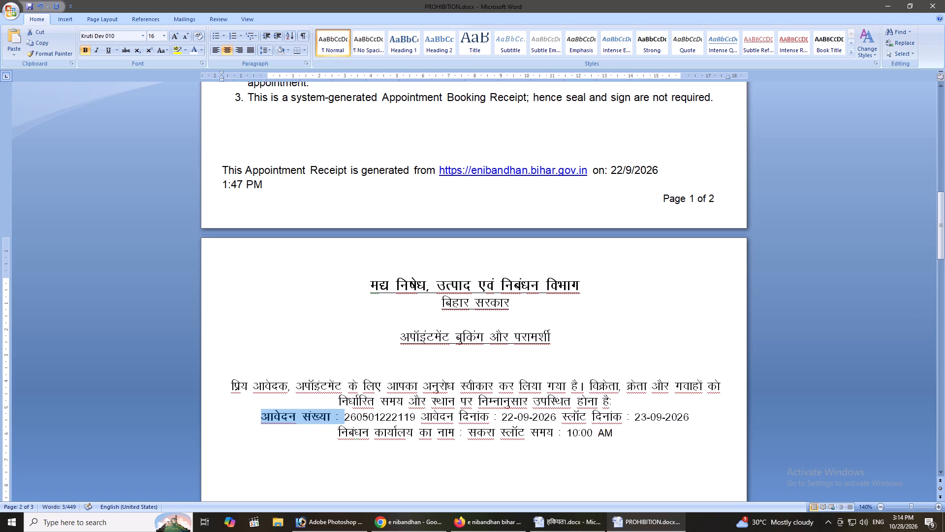
{"action": "left_click", "coordinate": [370, 429]}
{"action": "left_click_drag", "start_coordinate": [422, 414], "coordinate": [495, 420]}
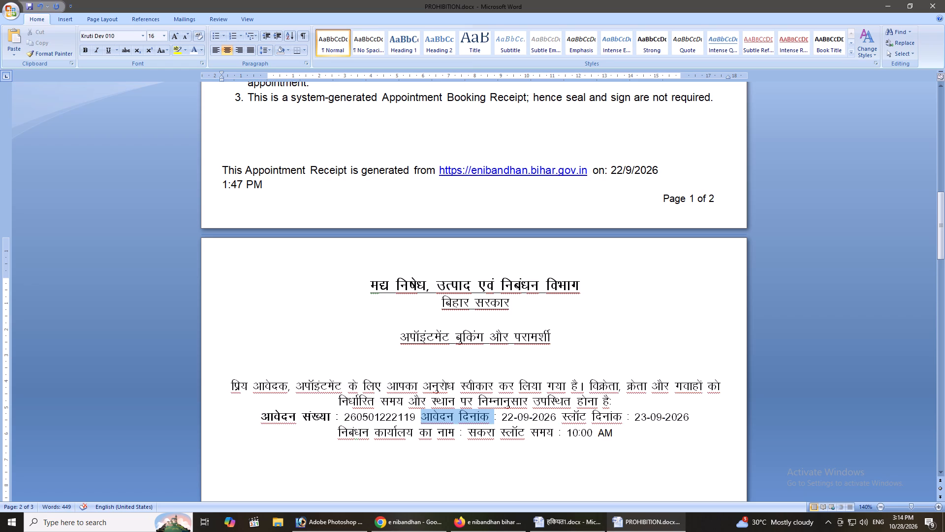
{"action": "left_click_drag", "start_coordinate": [495, 420], "coordinate": [497, 420]}
{"action": "key", "text": "ctrl+b"}
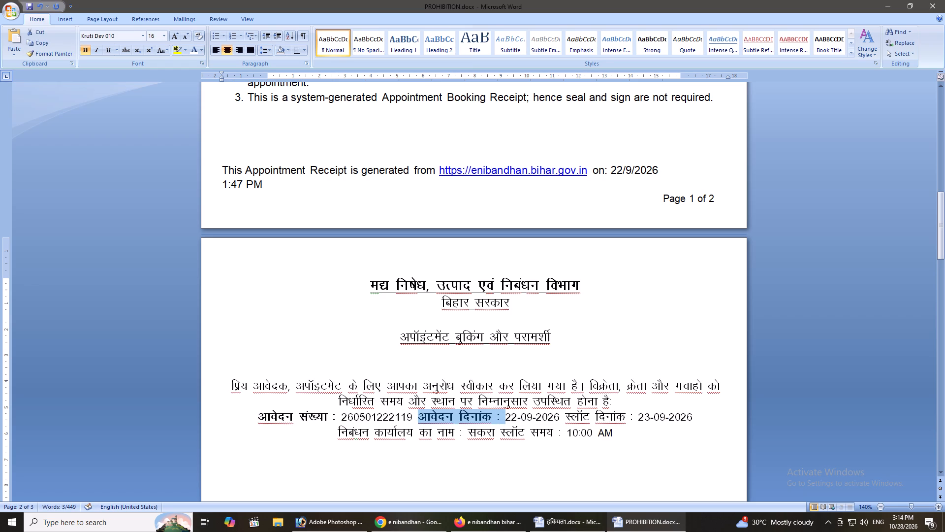
{"action": "left_click_drag", "start_coordinate": [566, 415], "coordinate": [632, 414]}
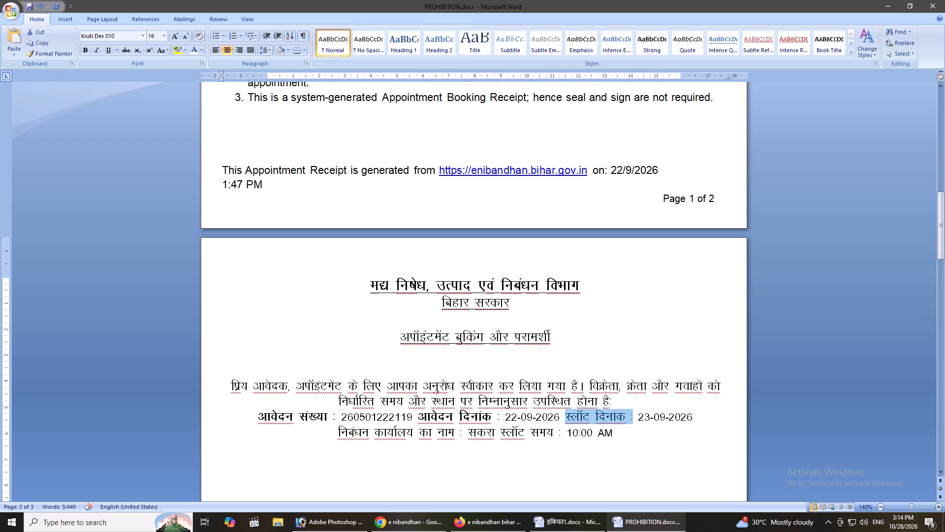
{"action": "key", "text": "ctrl+b"}
Make the labels "निबंधन कार्यालय का नाम :" and "स्लॉट समय :" bold, leaving their values regular.
{"action": "left_click_drag", "start_coordinate": [333, 431], "coordinate": [462, 438]}
{"action": "key", "text": "ctrl+b"}
{"action": "left_click", "coordinate": [523, 440]}
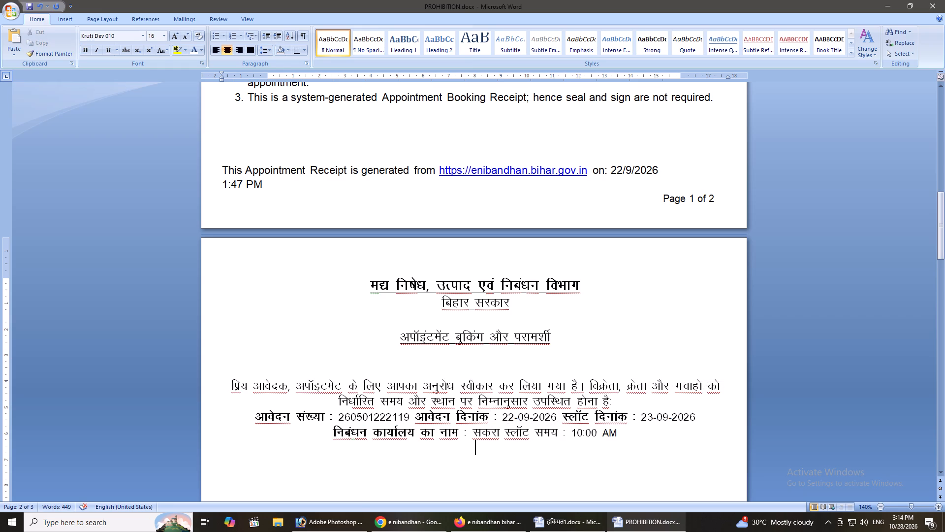
{"action": "left_click_drag", "start_coordinate": [504, 432], "coordinate": [567, 435]}
{"action": "key", "text": "ctrl+b"}
{"action": "left_click", "coordinate": [629, 439]}
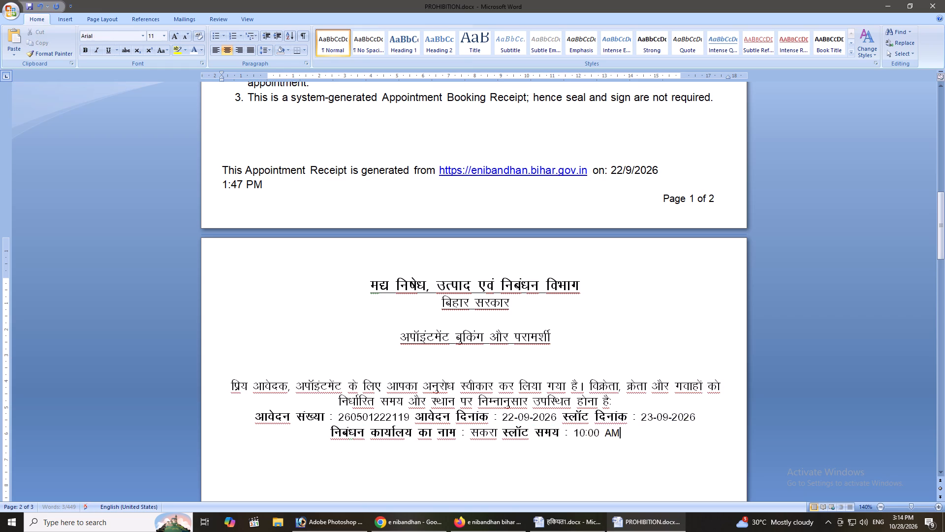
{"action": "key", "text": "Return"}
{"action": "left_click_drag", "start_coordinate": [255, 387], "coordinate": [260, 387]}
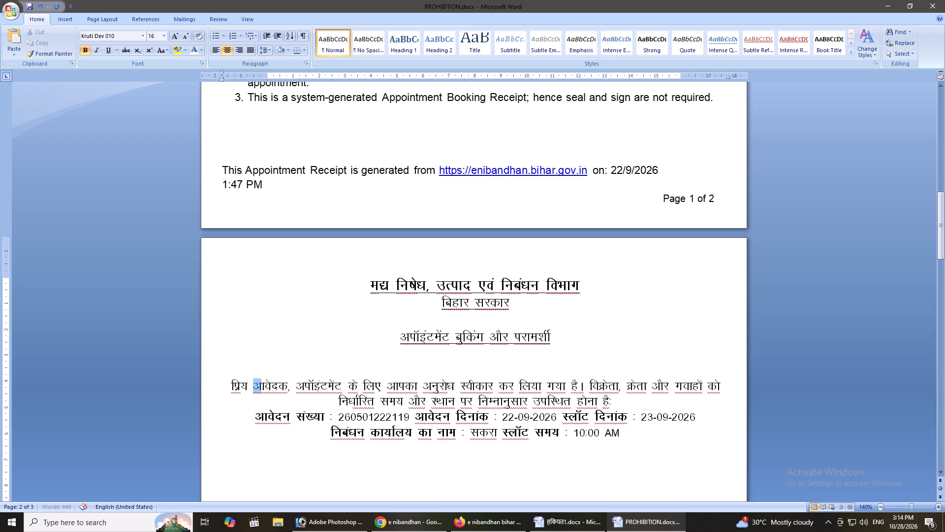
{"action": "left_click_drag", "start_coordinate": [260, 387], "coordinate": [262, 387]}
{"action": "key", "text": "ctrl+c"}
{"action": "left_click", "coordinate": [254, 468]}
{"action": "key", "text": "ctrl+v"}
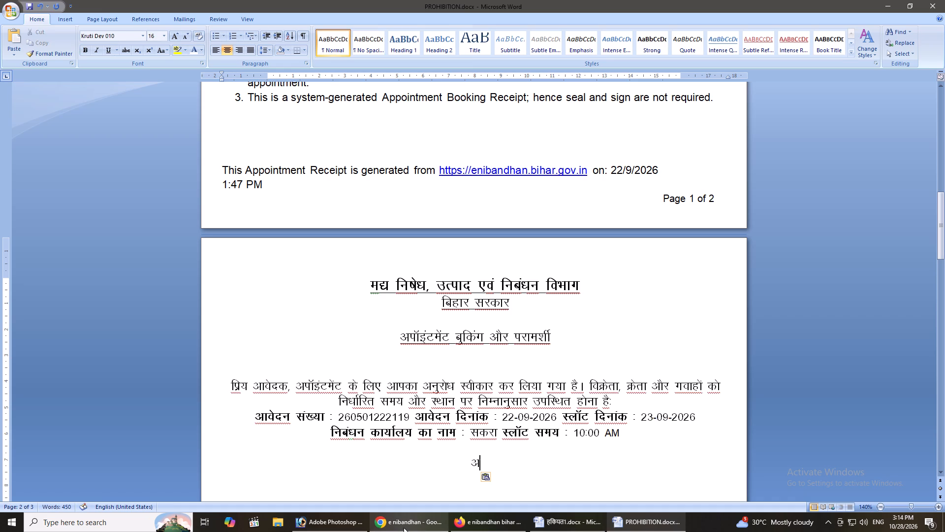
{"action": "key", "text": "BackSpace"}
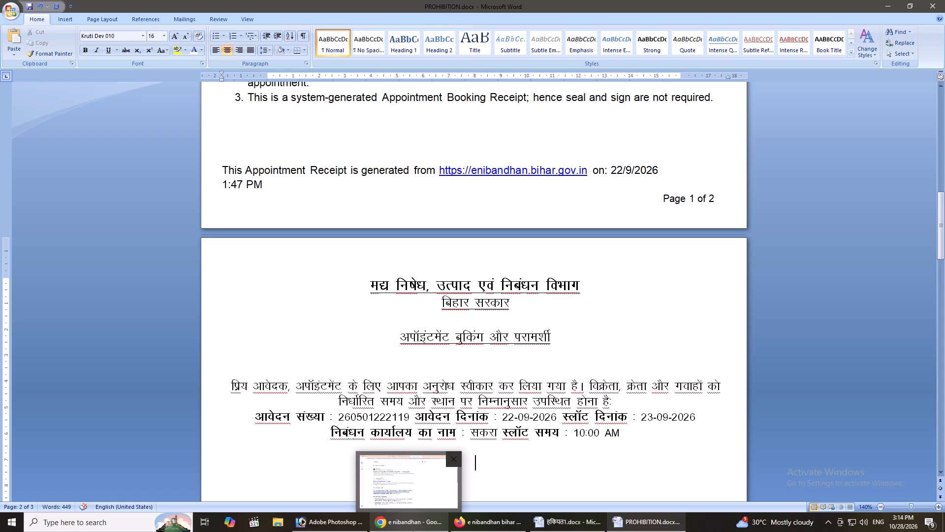
Delete the English application number, date, registration office and slot lines above the second-page table, with the surplus blank lines.
{"action": "scroll", "coordinate": [512, 531], "scroll_direction": "down", "scroll_amount": 1}
{"action": "scroll", "coordinate": [564, 457], "scroll_direction": "down", "scroll_amount": 2}
{"action": "scroll", "coordinate": [564, 457], "scroll_direction": "up", "scroll_amount": 1}
{"action": "left_click", "coordinate": [589, 434]}
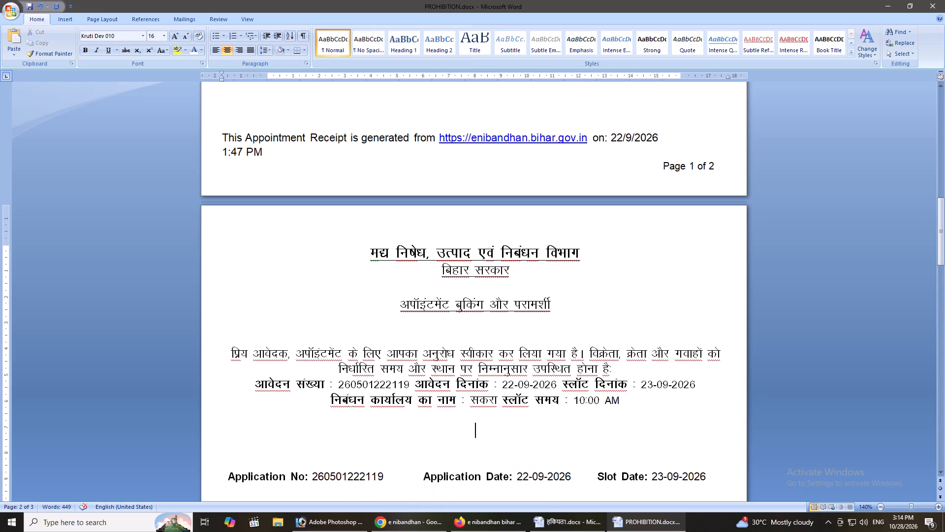
{"action": "scroll", "coordinate": [507, 454], "scroll_direction": "down", "scroll_amount": 4}
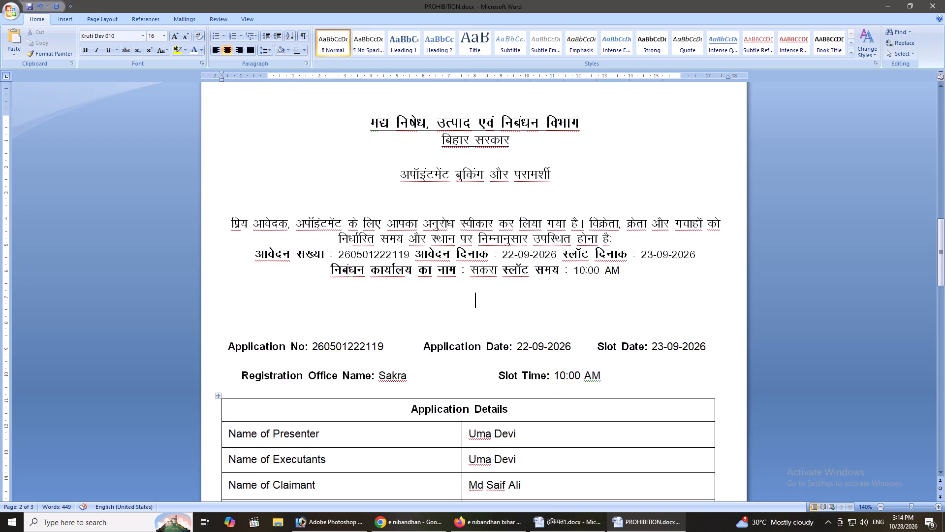
{"action": "left_click_drag", "start_coordinate": [229, 338], "coordinate": [608, 377]}
{"action": "key", "text": "BackSpace"}
{"action": "key", "text": "BackSpace"}
{"action": "key", "text": "BackSpace"}
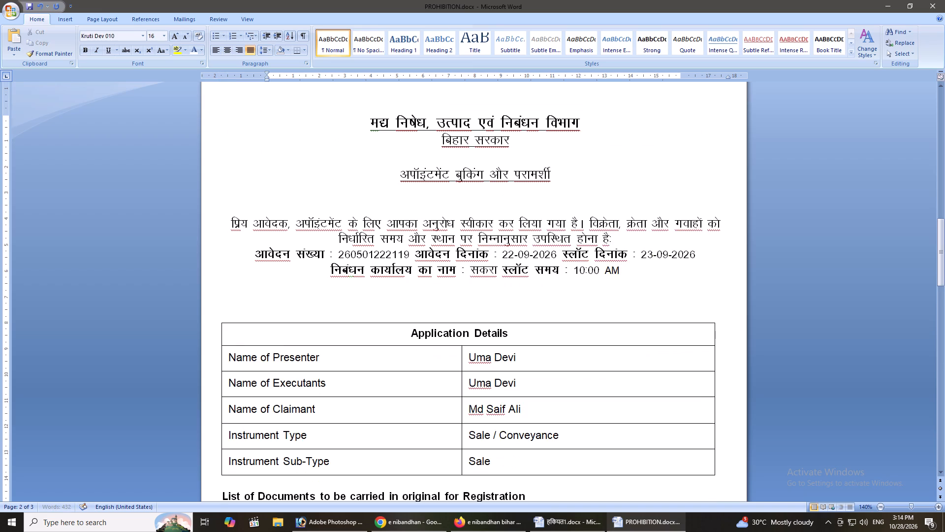
{"action": "key", "text": "BackSpace"}
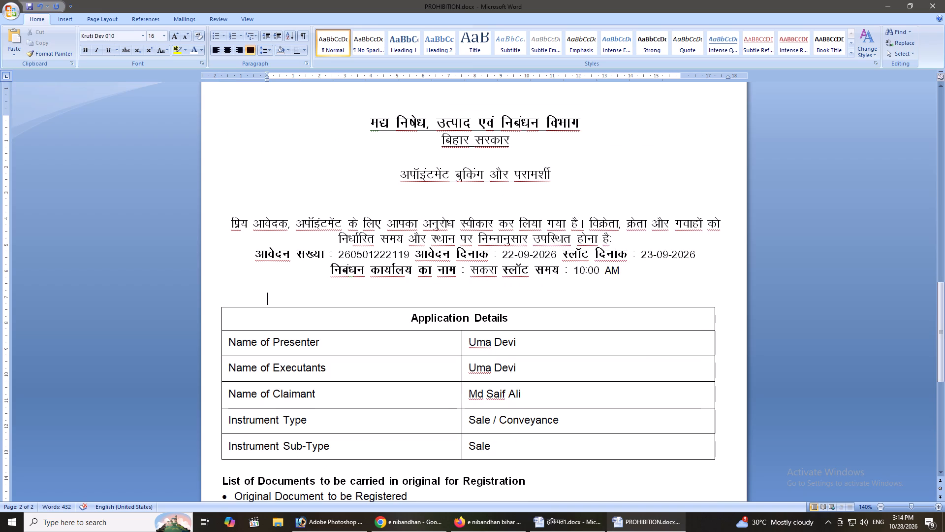
Clear the "Application Details" heading of the second-page table, setting its cell for bold Kruti Dev 010 text copied from the office line.
{"action": "left_click_drag", "start_coordinate": [331, 266], "coordinate": [341, 268]}
{"action": "key", "text": "ctrl+c"}
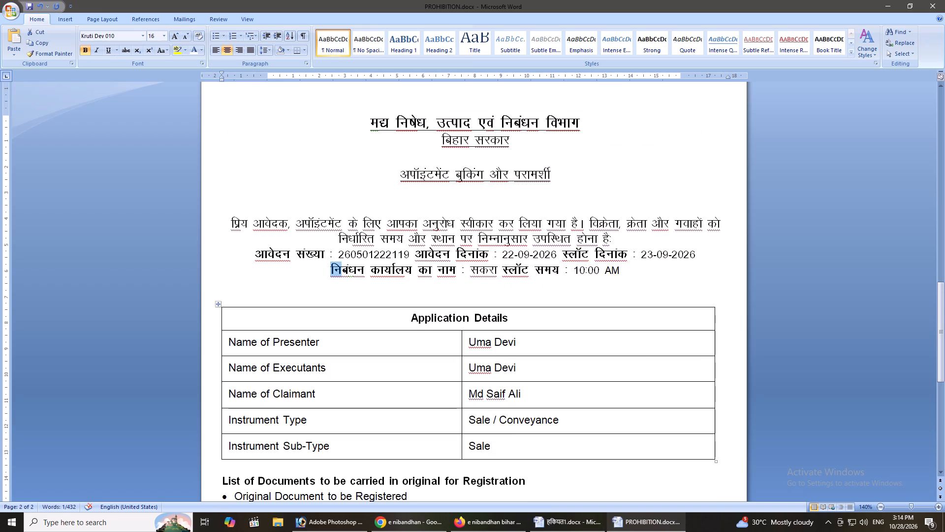
{"action": "left_click_drag", "start_coordinate": [583, 312], "coordinate": [394, 312]}
{"action": "key", "text": "BackSpace"}
{"action": "key", "text": "ctrl+v"}
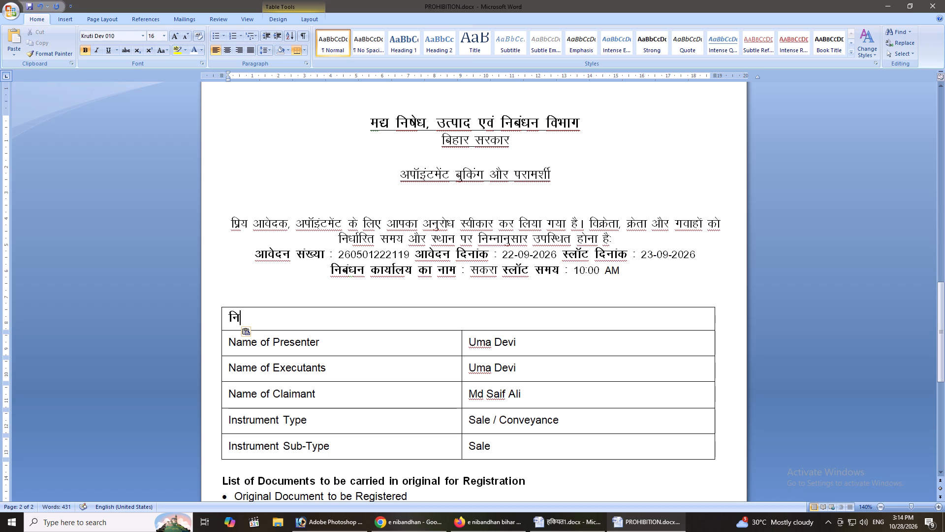
{"action": "key", "text": "BackSpace"}
{"action": "key", "text": "BackSpace"}
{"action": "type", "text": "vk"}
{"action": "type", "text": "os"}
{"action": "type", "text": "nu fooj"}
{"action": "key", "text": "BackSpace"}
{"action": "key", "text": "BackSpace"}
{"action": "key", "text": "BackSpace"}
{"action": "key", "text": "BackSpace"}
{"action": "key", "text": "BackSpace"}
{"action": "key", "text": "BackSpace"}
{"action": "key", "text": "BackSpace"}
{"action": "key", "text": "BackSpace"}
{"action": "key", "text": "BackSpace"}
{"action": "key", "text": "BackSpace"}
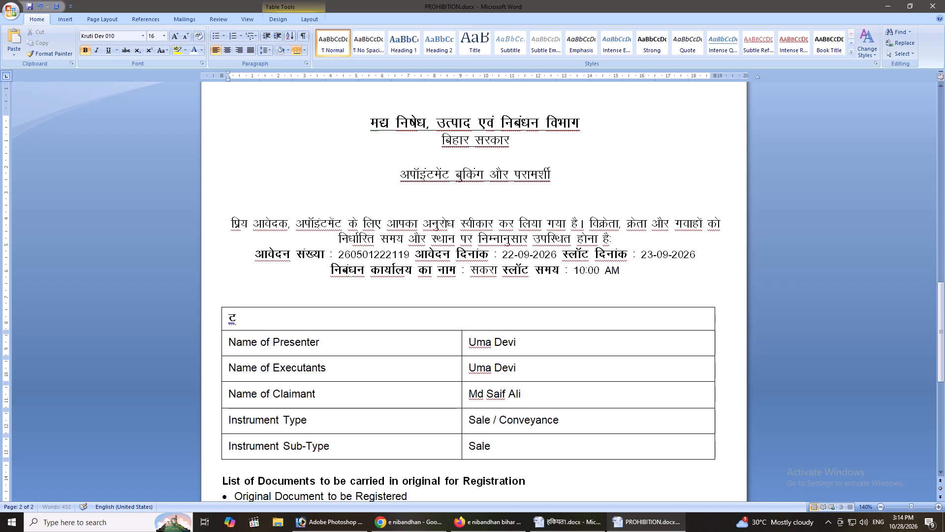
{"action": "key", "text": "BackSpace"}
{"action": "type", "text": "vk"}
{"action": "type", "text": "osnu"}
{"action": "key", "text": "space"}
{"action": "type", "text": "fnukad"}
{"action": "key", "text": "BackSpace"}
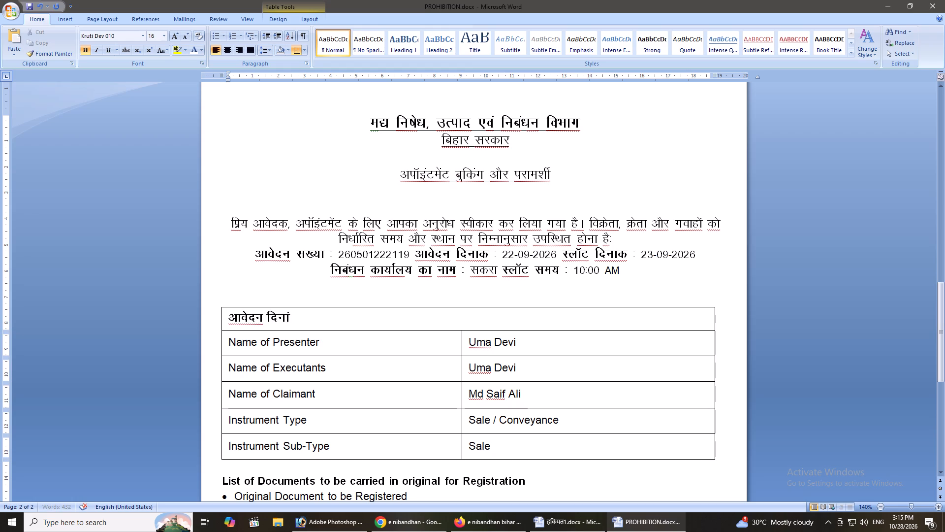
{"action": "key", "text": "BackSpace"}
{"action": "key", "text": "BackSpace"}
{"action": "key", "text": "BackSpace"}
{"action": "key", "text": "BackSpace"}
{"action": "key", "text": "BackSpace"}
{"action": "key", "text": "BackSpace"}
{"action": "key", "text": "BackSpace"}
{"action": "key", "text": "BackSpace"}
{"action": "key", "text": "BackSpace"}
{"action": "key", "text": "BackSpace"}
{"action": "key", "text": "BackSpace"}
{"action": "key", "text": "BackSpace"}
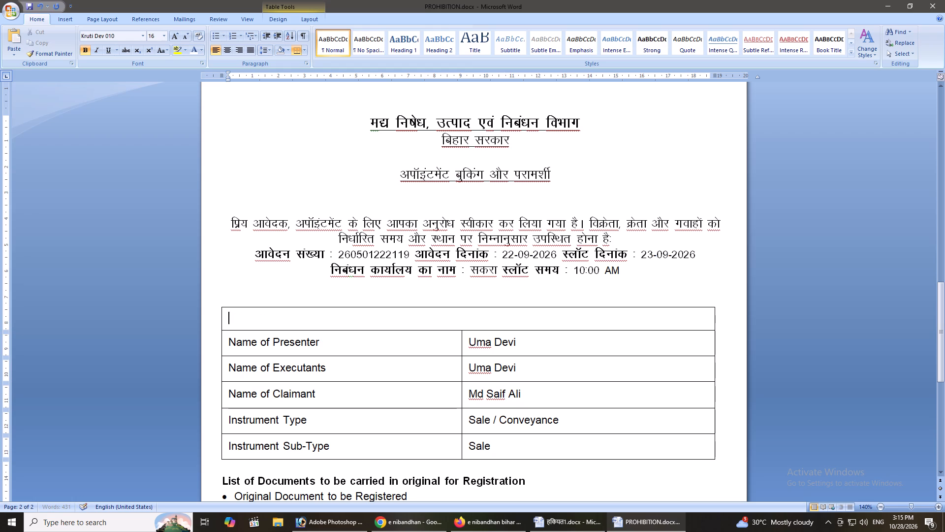
Enter "आवेदन विवरण" as the table heading in bold Kruti Dev 010.
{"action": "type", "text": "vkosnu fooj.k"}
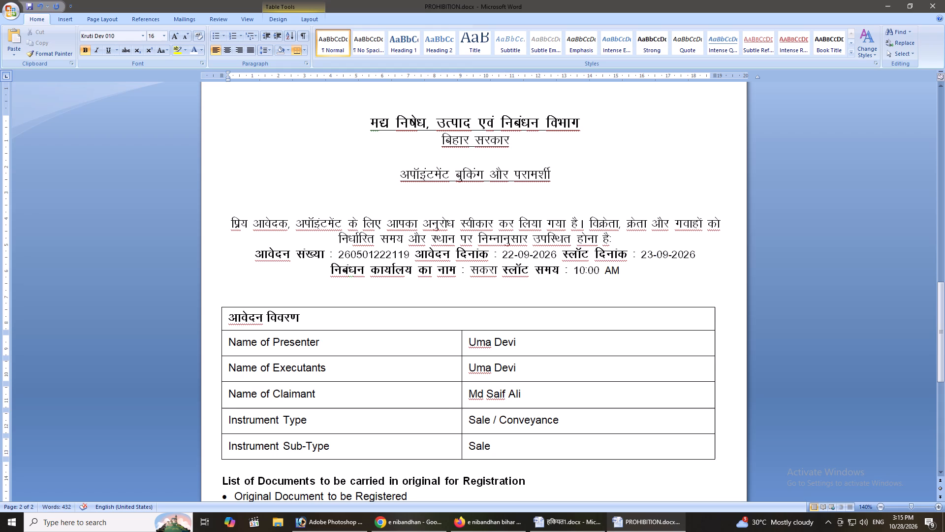
Indent the heading "आवेदन विवरण" by six levels to place it near the middle of its row.
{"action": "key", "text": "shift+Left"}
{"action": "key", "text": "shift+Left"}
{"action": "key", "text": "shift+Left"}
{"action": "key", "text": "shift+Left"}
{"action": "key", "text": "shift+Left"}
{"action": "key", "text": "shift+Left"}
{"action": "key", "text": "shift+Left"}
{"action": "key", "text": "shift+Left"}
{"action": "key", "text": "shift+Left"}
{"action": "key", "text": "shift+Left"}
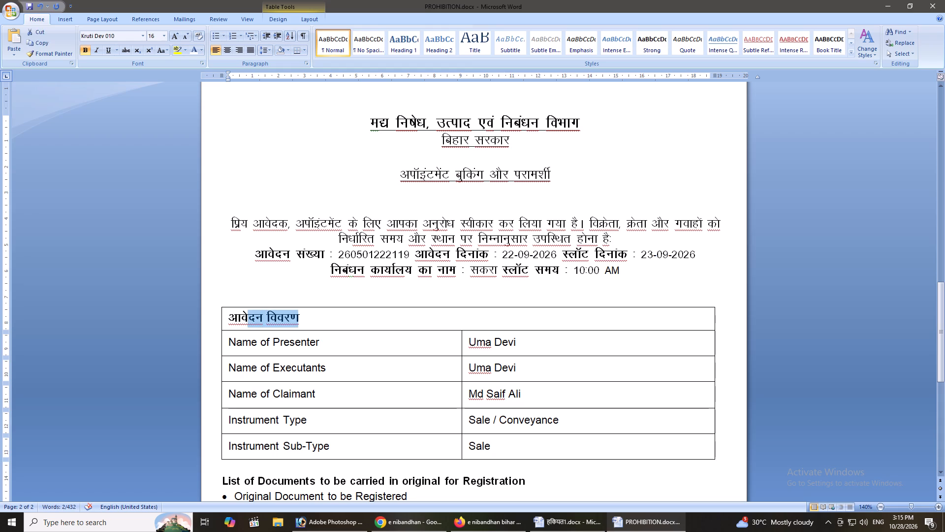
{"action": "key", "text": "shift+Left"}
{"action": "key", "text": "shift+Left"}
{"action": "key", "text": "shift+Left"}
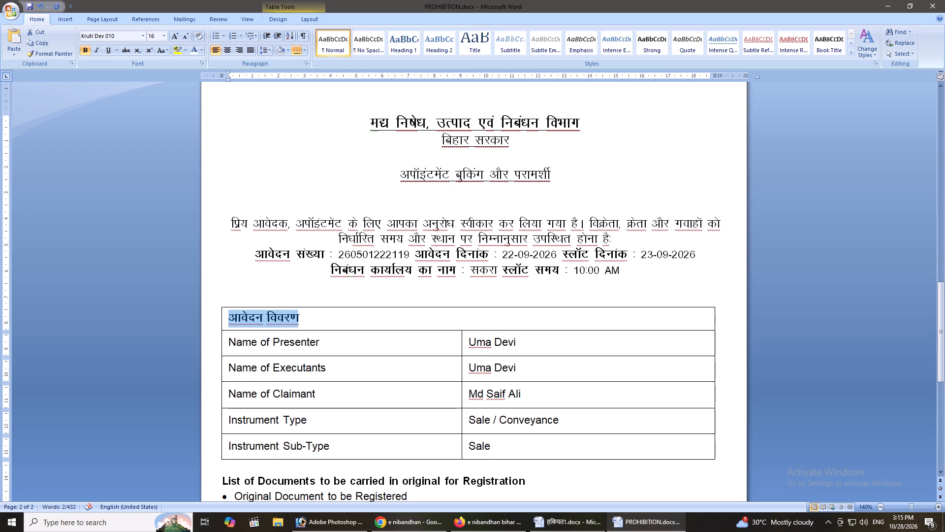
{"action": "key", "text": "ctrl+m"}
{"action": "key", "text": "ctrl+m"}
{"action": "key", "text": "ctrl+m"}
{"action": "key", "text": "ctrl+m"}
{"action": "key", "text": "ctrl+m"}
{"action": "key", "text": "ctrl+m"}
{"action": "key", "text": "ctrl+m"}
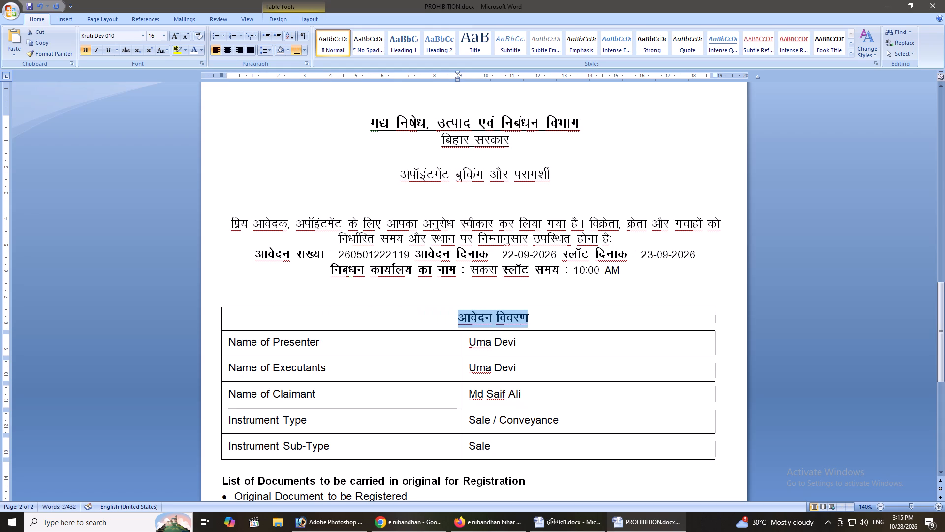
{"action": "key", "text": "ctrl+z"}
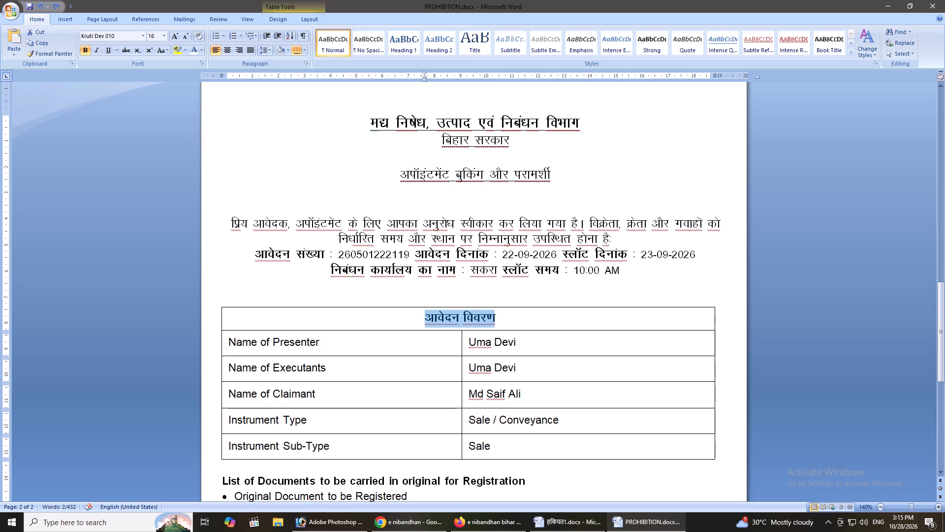
Replace the label "Name of Presenter" with "प्रस्तुतकर्ता का नाम" in regular Kruti Dev 010.
{"action": "left_click", "coordinate": [410, 358]}
{"action": "left_click_drag", "start_coordinate": [345, 344], "coordinate": [237, 341]}
{"action": "left_click_drag", "start_coordinate": [472, 324], "coordinate": [457, 322]}
{"action": "key", "text": "ctrl+c"}
{"action": "left_click_drag", "start_coordinate": [349, 346], "coordinate": [234, 345]}
{"action": "key", "text": "ctrl+v"}
{"action": "key", "text": "shift+Left"}
{"action": "key", "text": "shift+Left"}
{"action": "key", "text": "shift+Left"}
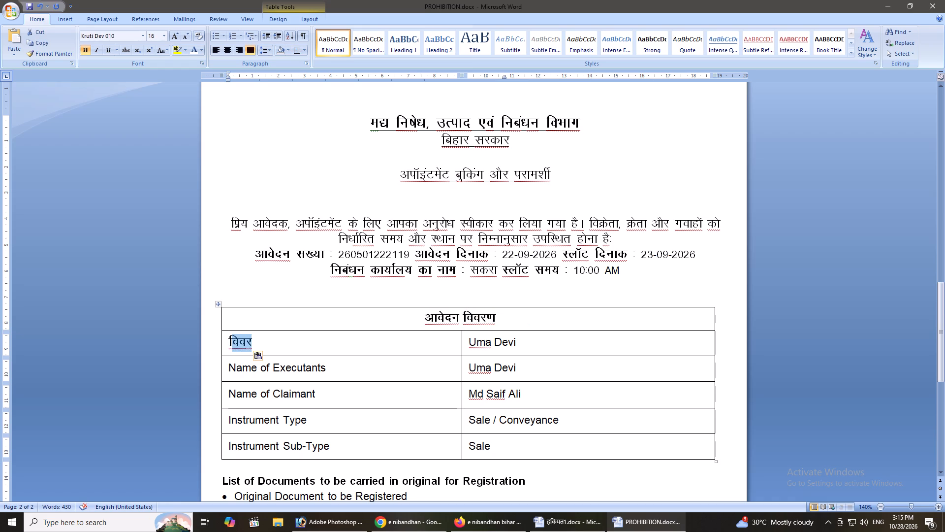
{"action": "key", "text": "shift+Left"}
{"action": "key", "text": "ctrl+b"}
{"action": "key", "text": "BackSpace"}
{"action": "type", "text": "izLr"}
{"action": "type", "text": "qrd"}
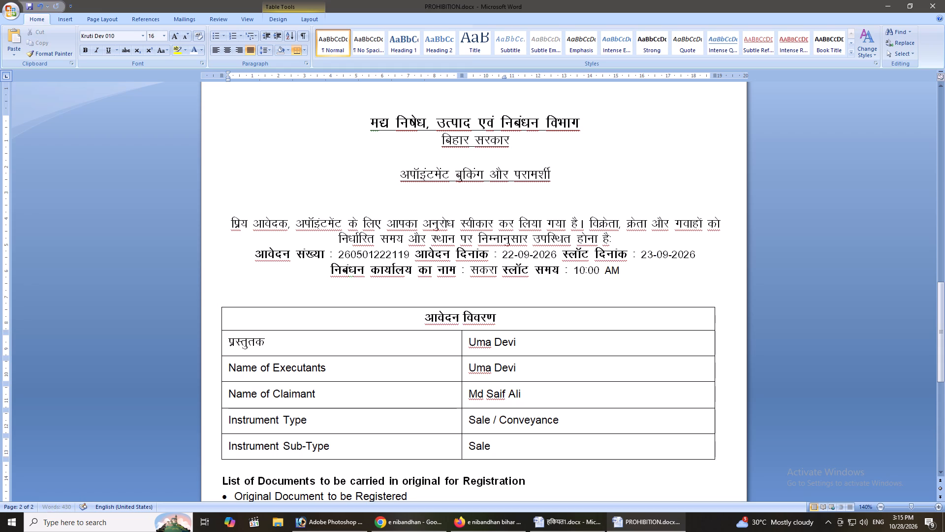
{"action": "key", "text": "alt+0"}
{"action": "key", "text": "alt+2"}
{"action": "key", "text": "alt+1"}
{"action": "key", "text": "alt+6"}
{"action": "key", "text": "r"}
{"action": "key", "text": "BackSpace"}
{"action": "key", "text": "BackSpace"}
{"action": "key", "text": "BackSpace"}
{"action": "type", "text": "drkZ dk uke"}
Replace the label "Name of Executants" with "विक्रेता का नाम" in Kruti Dev 010, reusing the presenter label's formatting.
{"action": "left_click_drag", "start_coordinate": [325, 372], "coordinate": [228, 370]}
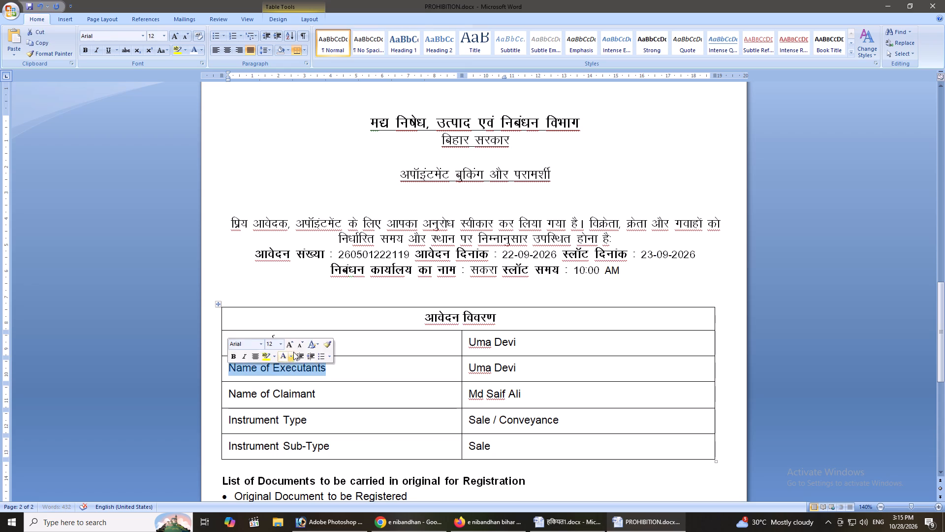
{"action": "left_click", "coordinate": [319, 374]}
{"action": "left_click_drag", "start_coordinate": [321, 339], "coordinate": [243, 341]}
{"action": "key", "text": "ctrl+c"}
{"action": "left_click_drag", "start_coordinate": [325, 369], "coordinate": [242, 369]}
{"action": "key", "text": "ctrl+v"}
{"action": "key", "text": "BackSpace"}
{"action": "key", "text": "BackSpace"}
{"action": "key", "text": "BackSpace"}
{"action": "key", "text": "BackSpace"}
{"action": "key", "text": "BackSpace"}
{"action": "key", "text": "BackSpace"}
{"action": "key", "text": "BackSpace"}
{"action": "key", "text": "BackSpace"}
{"action": "key", "text": "BackSpace"}
{"action": "key", "text": "BackSpace"}
{"action": "key", "text": "BackSpace"}
{"action": "key", "text": "BackSpace"}
{"action": "key", "text": "BackSpace"}
{"action": "key", "text": "BackSpace"}
{"action": "key", "text": "BackSpace"}
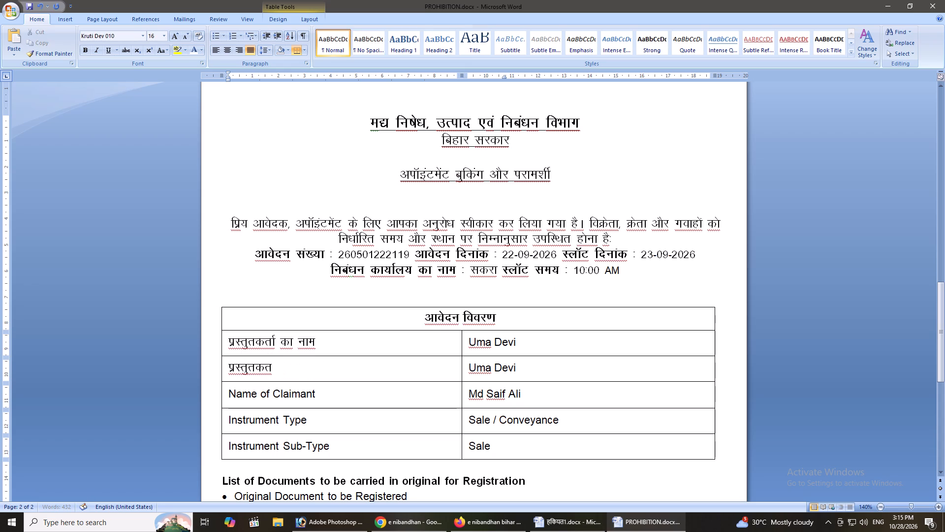
{"action": "key", "text": "BackSpace"}
{"action": "key", "text": "BackSpace"}
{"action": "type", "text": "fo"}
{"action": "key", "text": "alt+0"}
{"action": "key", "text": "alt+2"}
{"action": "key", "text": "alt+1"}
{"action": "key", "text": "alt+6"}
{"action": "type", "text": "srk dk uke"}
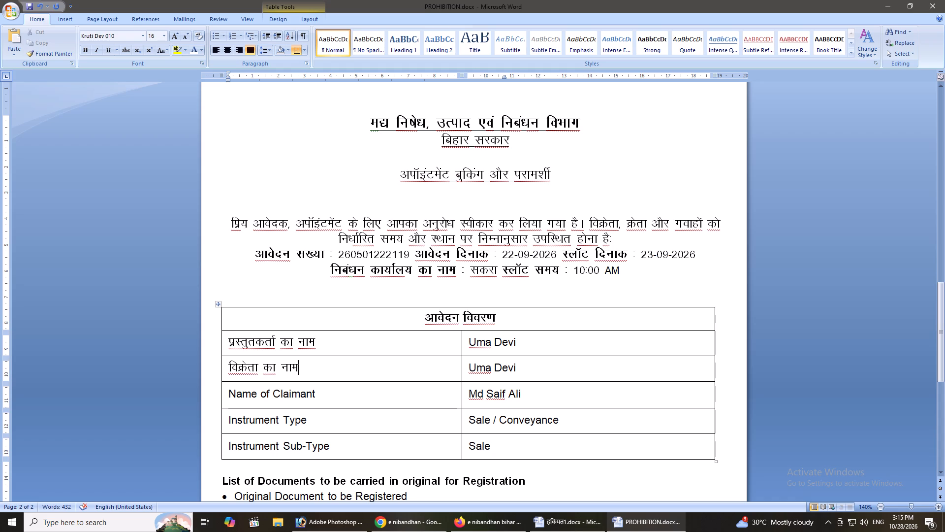
Replace the label "Name of Claimant" with "क्रेता का नाम", adapted from a copy of "विक्रेता का नाम".
{"action": "left_click_drag", "start_coordinate": [309, 367], "coordinate": [237, 374]}
{"action": "key", "text": "ctrl+c"}
{"action": "left_click_drag", "start_coordinate": [326, 397], "coordinate": [244, 398]}
{"action": "key", "text": "ctrl+v"}
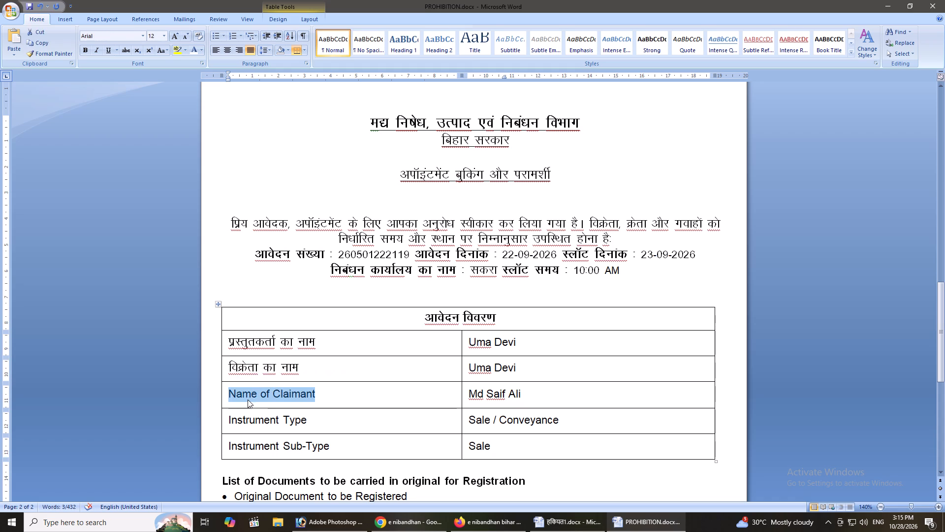
{"action": "key", "text": "ctrl+v"}
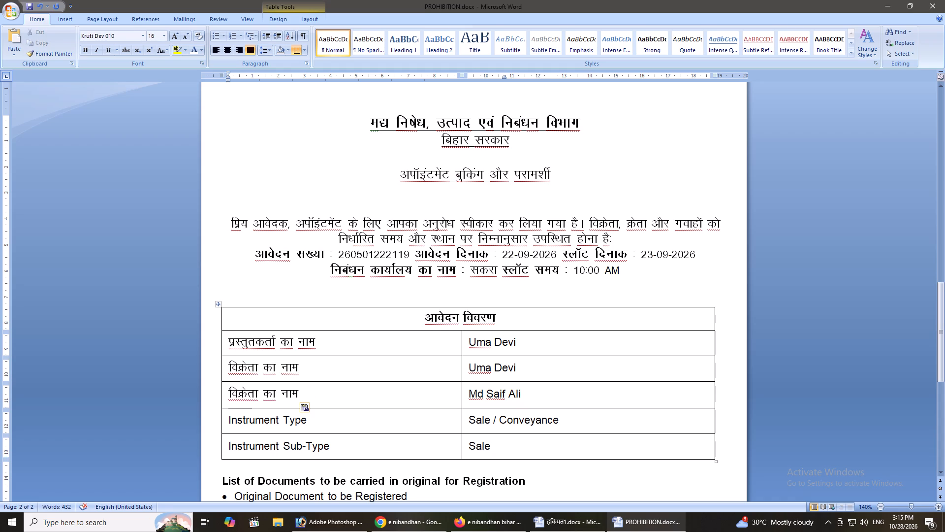
{"action": "left_click", "coordinate": [240, 396]}
{"action": "key", "text": "BackSpace"}
{"action": "key", "text": "BackSpace"}
Replace the label "Instrument Type" with "आवेदन प्रकार" in Kruti Dev 010, reusing the formatting of the claimant label.
{"action": "left_click_drag", "start_coordinate": [315, 419], "coordinate": [227, 421]}
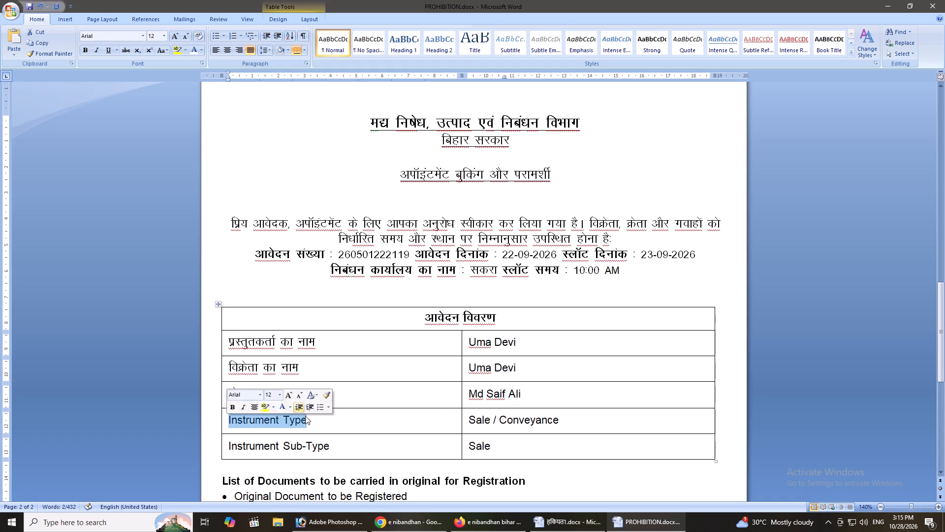
{"action": "left_click", "coordinate": [311, 424]}
{"action": "left_click_drag", "start_coordinate": [308, 397], "coordinate": [263, 397]}
{"action": "key", "text": "ctrl+c"}
{"action": "left_click_drag", "start_coordinate": [315, 422], "coordinate": [235, 419]}
{"action": "key", "text": "ctrl+v"}
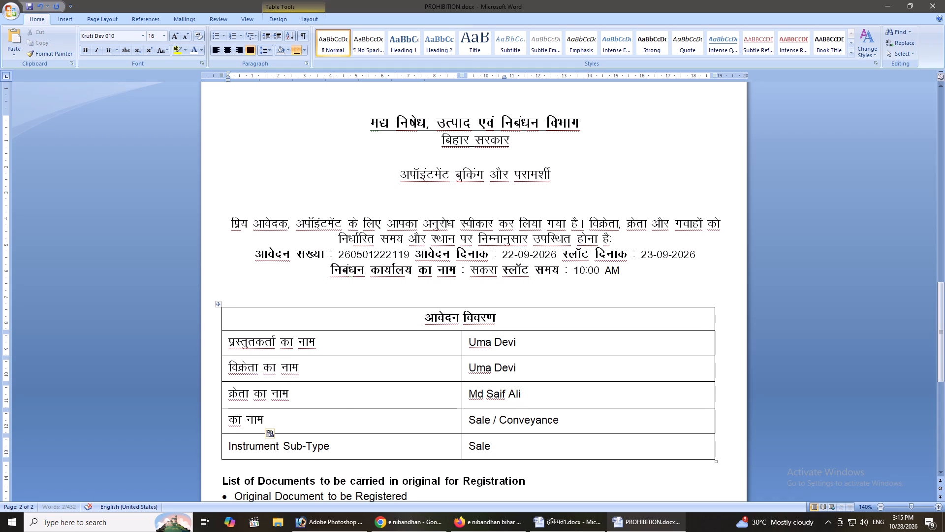
{"action": "key", "text": "BackSpace"}
{"action": "key", "text": "BackSpace"}
{"action": "key", "text": "BackSpace"}
{"action": "key", "text": "BackSpace"}
{"action": "key", "text": "BackSpace"}
{"action": "key", "text": "BackSpace"}
{"action": "key", "text": "BackSpace"}
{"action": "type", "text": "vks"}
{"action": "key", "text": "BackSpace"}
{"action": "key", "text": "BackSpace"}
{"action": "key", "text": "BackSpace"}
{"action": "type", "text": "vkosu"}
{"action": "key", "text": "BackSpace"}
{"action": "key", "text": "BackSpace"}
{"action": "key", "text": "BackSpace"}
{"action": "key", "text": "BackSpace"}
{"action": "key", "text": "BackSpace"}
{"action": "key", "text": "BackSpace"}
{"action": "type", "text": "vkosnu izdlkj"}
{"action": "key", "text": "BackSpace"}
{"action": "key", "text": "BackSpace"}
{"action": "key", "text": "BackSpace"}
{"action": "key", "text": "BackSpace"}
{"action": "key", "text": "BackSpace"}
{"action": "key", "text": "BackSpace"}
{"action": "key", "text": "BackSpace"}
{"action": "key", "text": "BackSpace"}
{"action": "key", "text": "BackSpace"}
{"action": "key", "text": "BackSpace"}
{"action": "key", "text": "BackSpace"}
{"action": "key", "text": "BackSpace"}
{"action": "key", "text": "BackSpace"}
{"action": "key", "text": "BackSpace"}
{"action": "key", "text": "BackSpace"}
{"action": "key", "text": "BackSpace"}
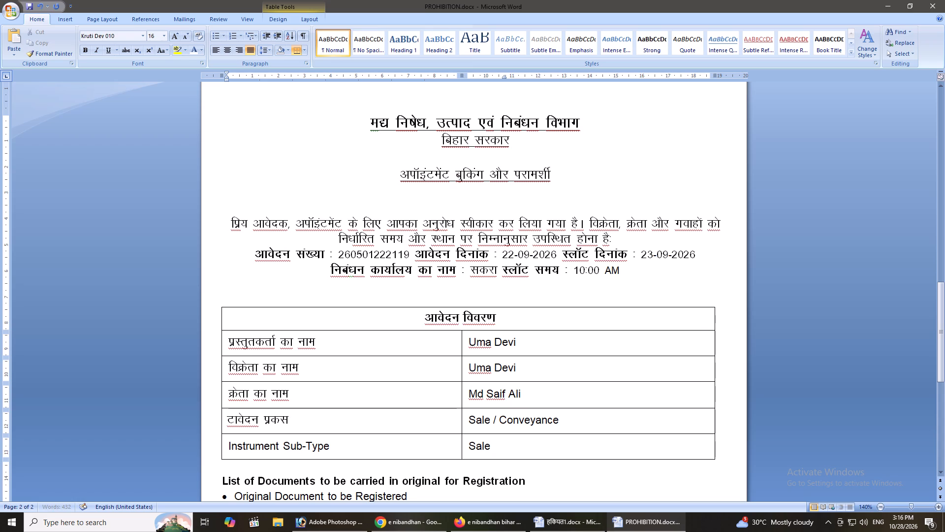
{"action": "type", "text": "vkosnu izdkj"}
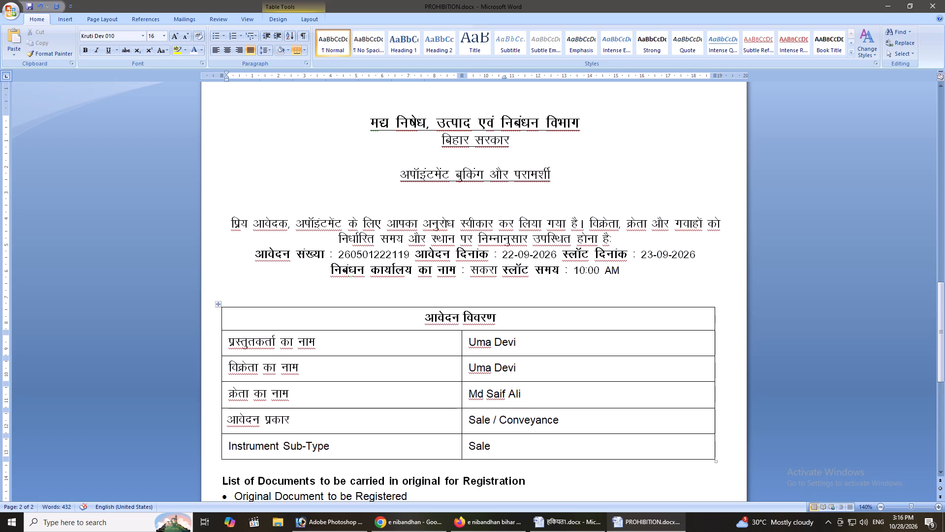
Replace the label "Instrument Sub-Type" with "आवेदन उप-प्रकार", adapted from a copy of "आवेदन प्रकार" with a hyphen copied from the paragraph above the table.
{"action": "left_click_drag", "start_coordinate": [298, 413], "coordinate": [197, 425]}
{"action": "key", "text": "ctrl+c"}
{"action": "left_click_drag", "start_coordinate": [342, 452], "coordinate": [254, 451]}
{"action": "key", "text": "ctrl+v"}
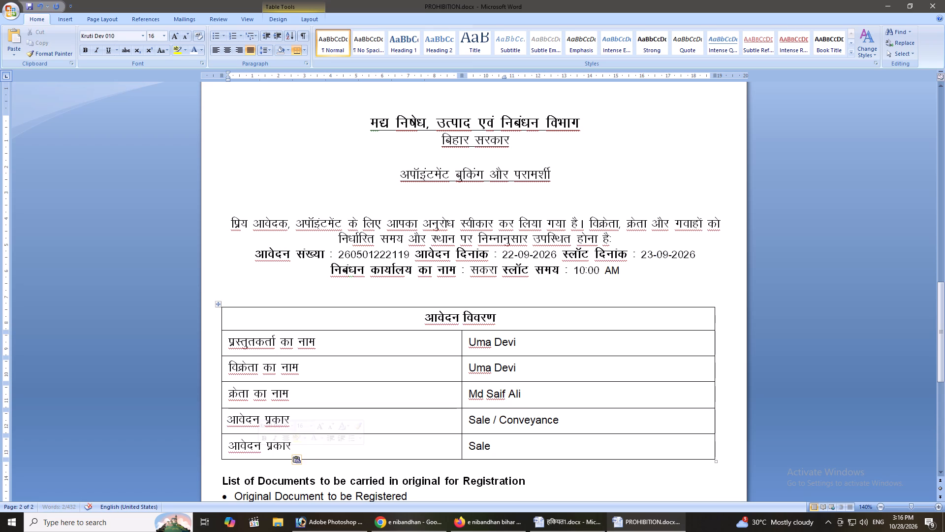
{"action": "left_click", "coordinate": [276, 453]}
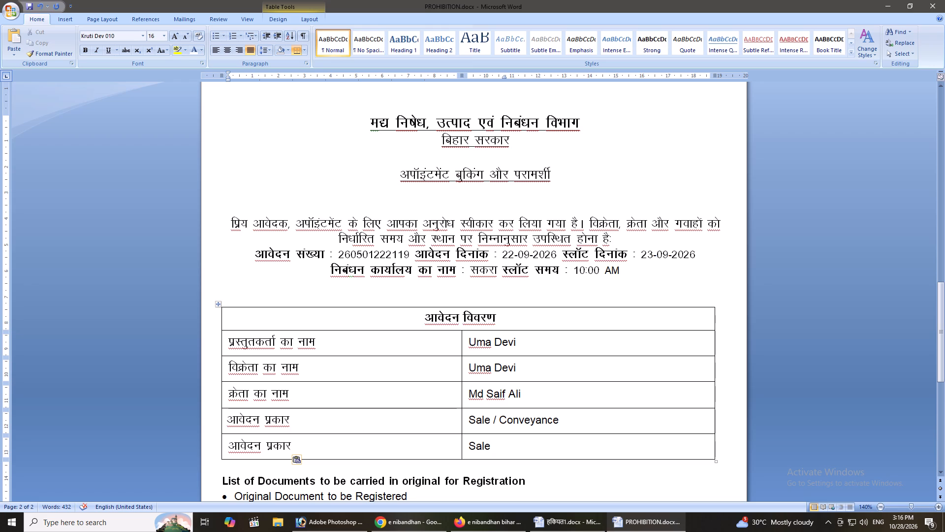
{"action": "key", "text": "Left"}
{"action": "key", "text": "Left"}
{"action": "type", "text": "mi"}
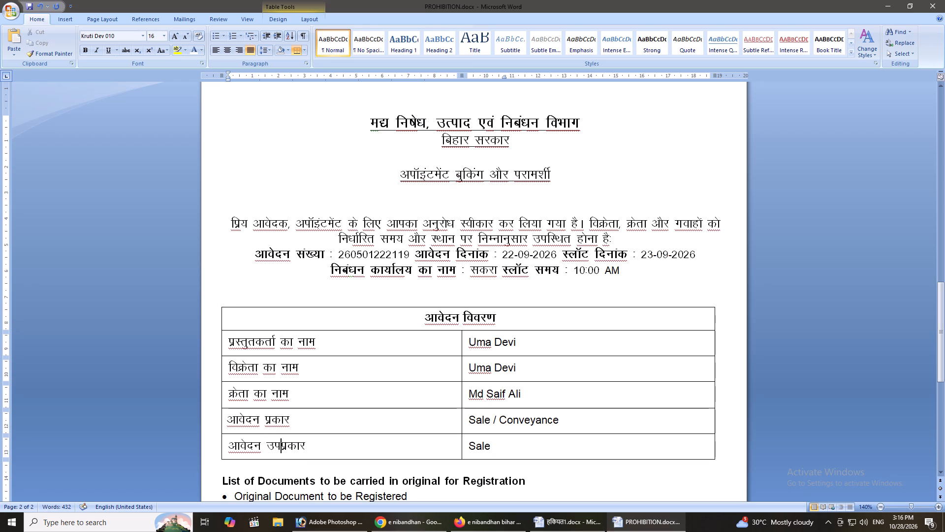
{"action": "left_click", "coordinate": [518, 249]}
{"action": "key", "text": "ctrl+c"}
{"action": "left_click", "coordinate": [275, 445]}
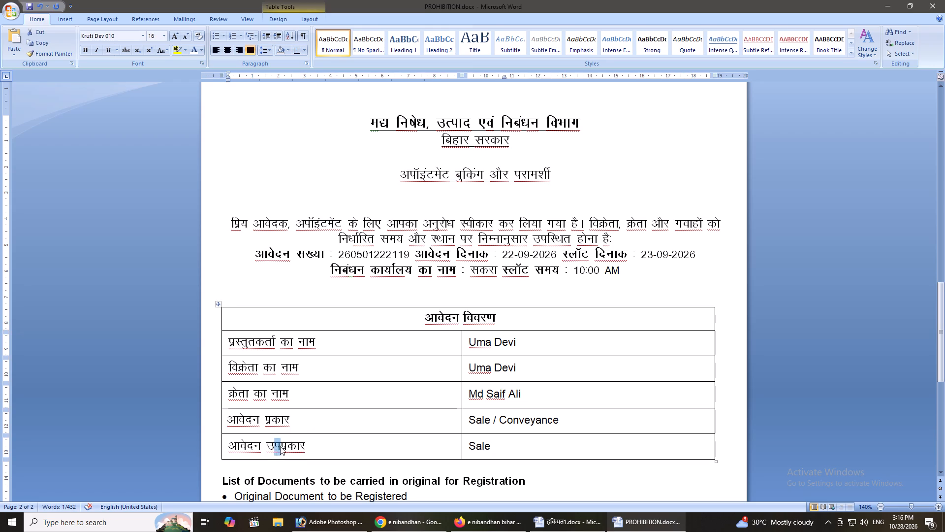
{"action": "left_click", "coordinate": [280, 446]}
{"action": "key", "text": "ctrl+v"}
Save the document with the translated table labels.
{"action": "scroll", "coordinate": [388, 447], "scroll_direction": "down", "scroll_amount": 2}
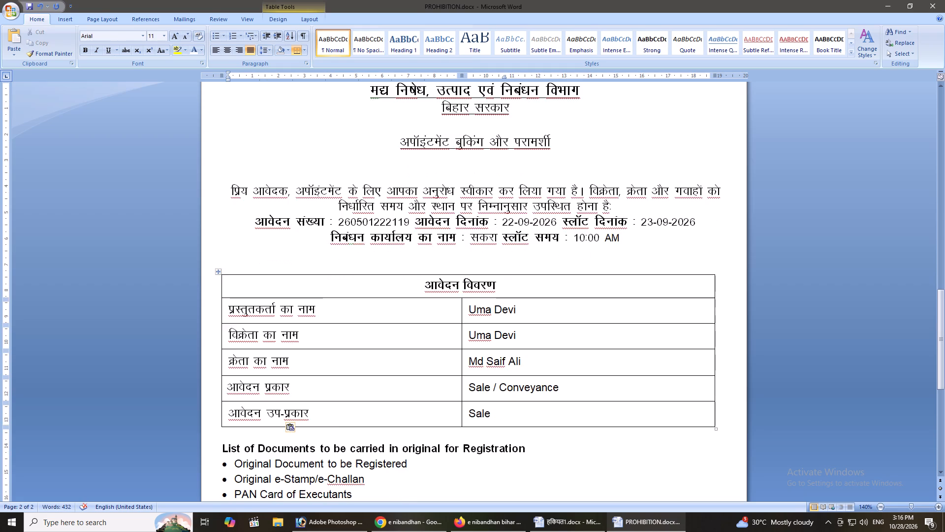
{"action": "key", "text": "ctrl+s"}
{"action": "key", "text": "ctrl+s"}
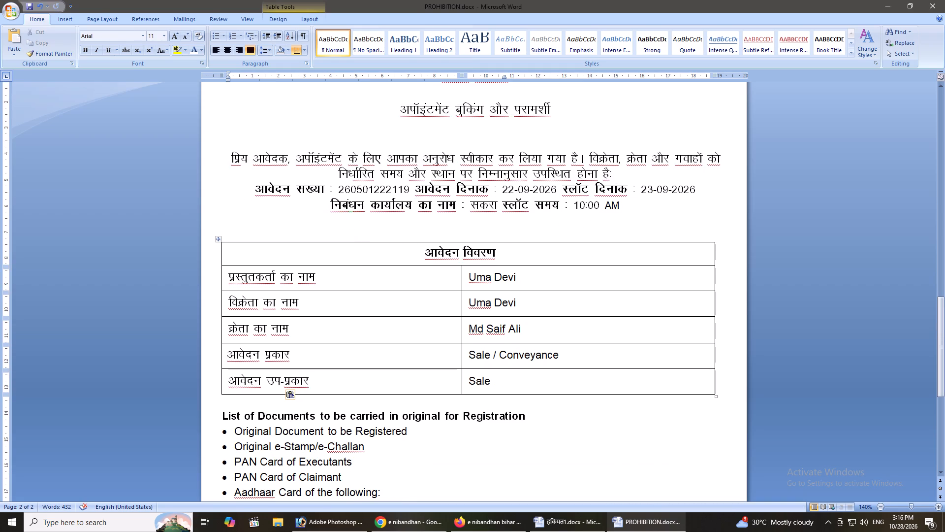
{"action": "left_click", "coordinate": [440, 388]}
Search the computer for "kuro" and launch the Kuro app.
{"action": "left_click", "coordinate": [63, 521]}
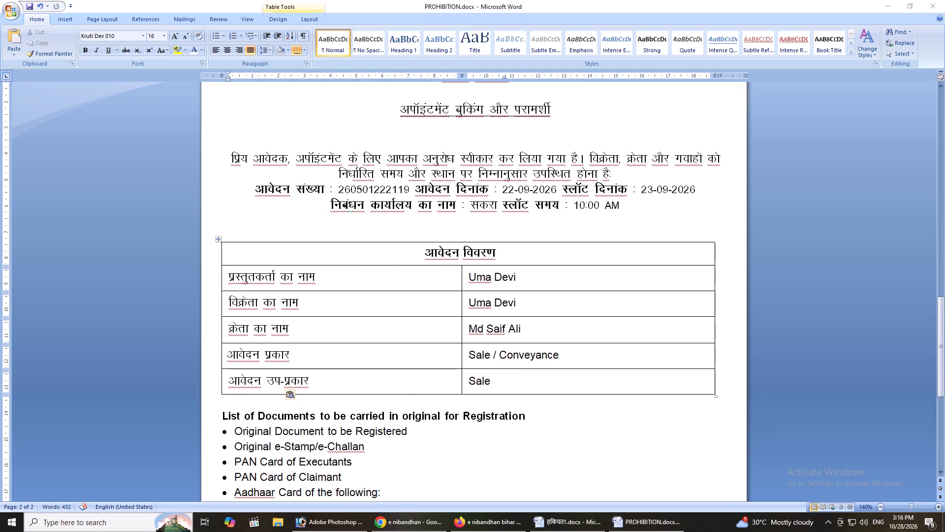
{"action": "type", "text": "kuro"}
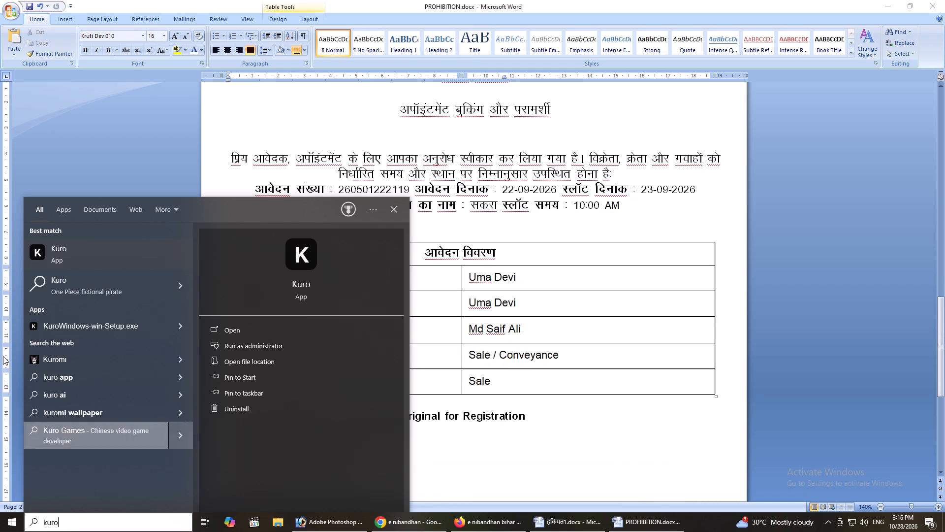
{"action": "left_click", "coordinate": [160, 265]}
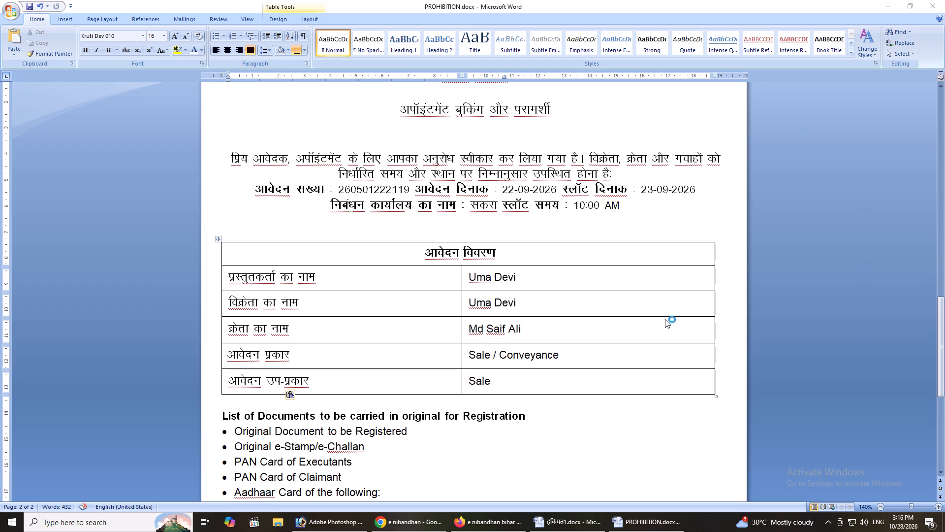